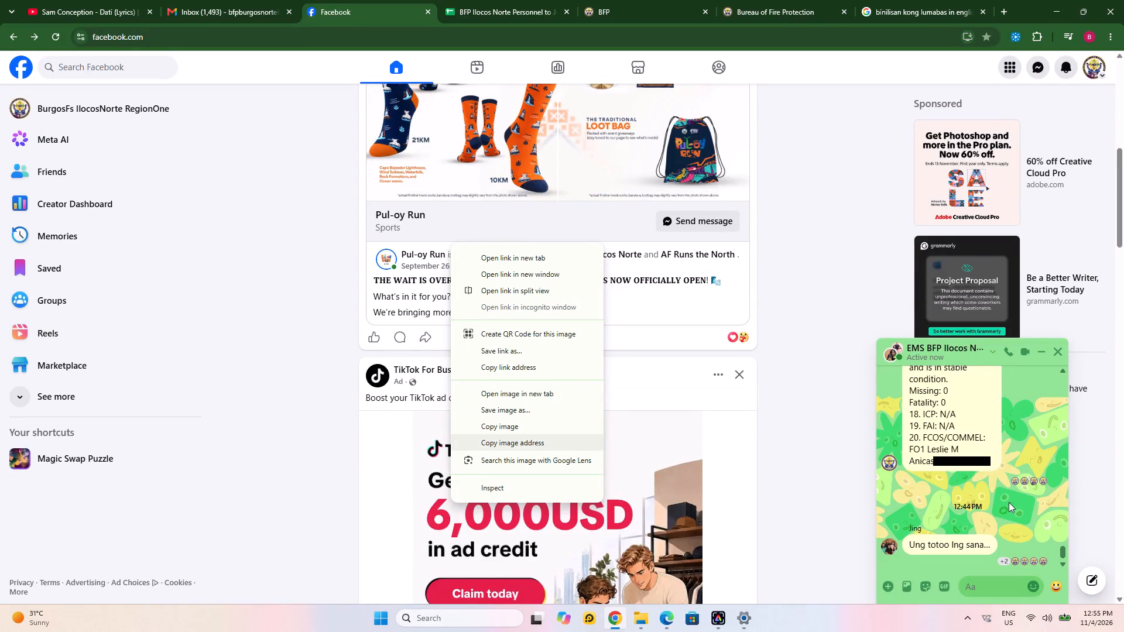
# Read the latest incident report message in the EMS BFP Ilocos Norte group chat.
pyautogui.scroll(3, 1006, 506)
pyautogui.scroll(-1, 1003, 506)
pyautogui.scroll(1, 1003, 507)
pyautogui.scroll(-1, 997, 514)
pyautogui.scroll(1, 997, 514)
pyautogui.scroll(-1, 997, 514)
pyautogui.scroll(1, 997, 514)
pyautogui.scroll(-1, 997, 514)
pyautogui.scroll(2, 997, 514)
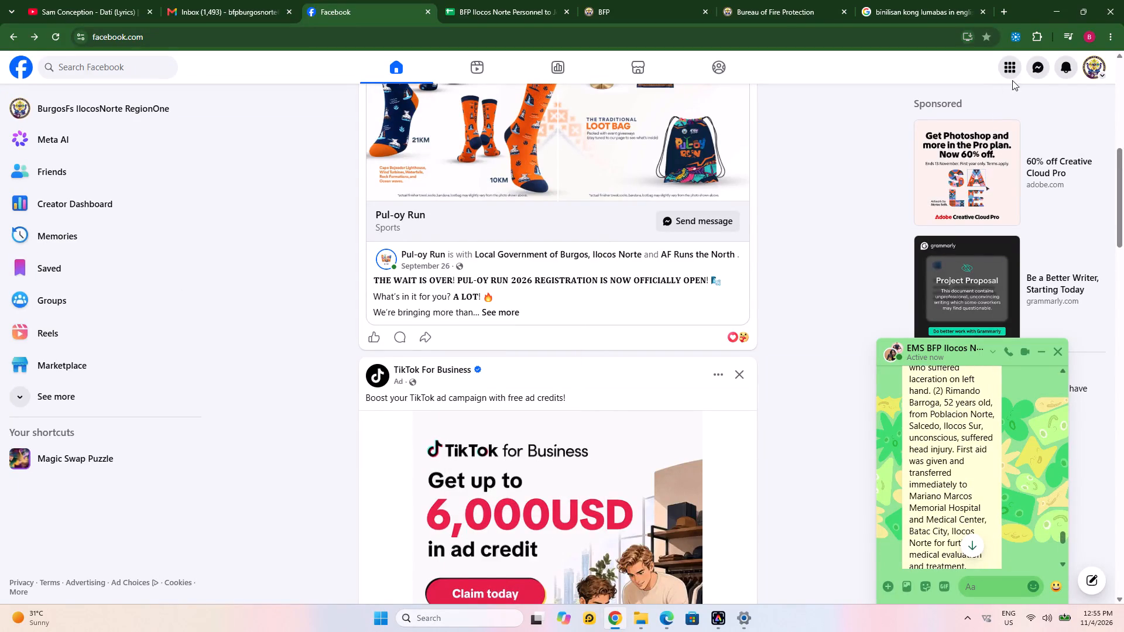
# Open the Burgos FS Memos group chat.
pyautogui.click(1035, 73)
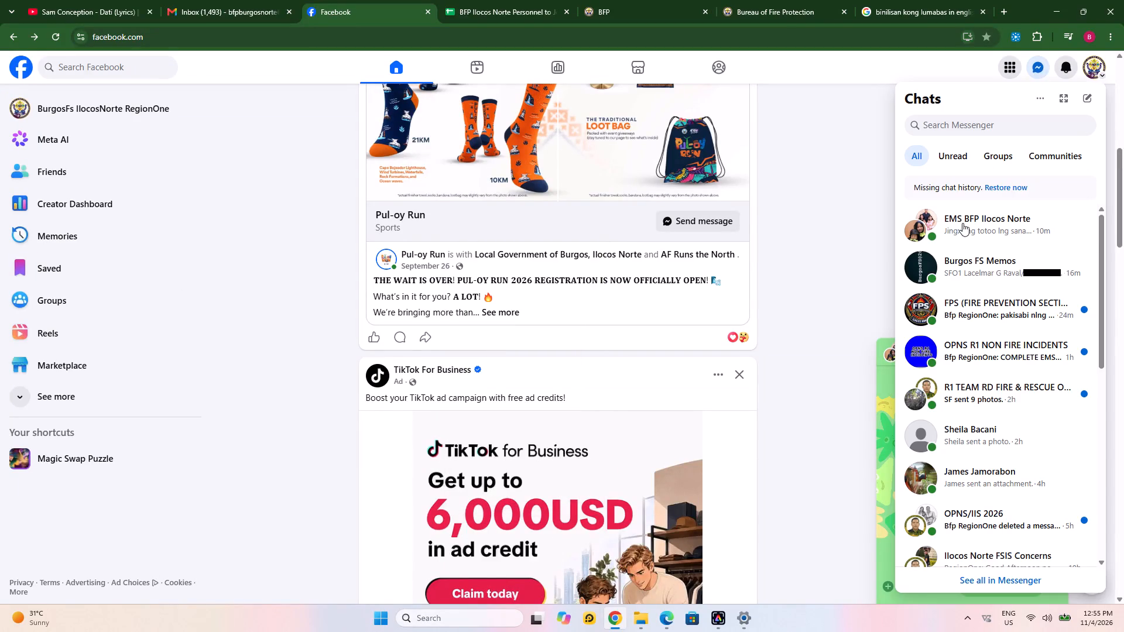
pyautogui.click(965, 252)
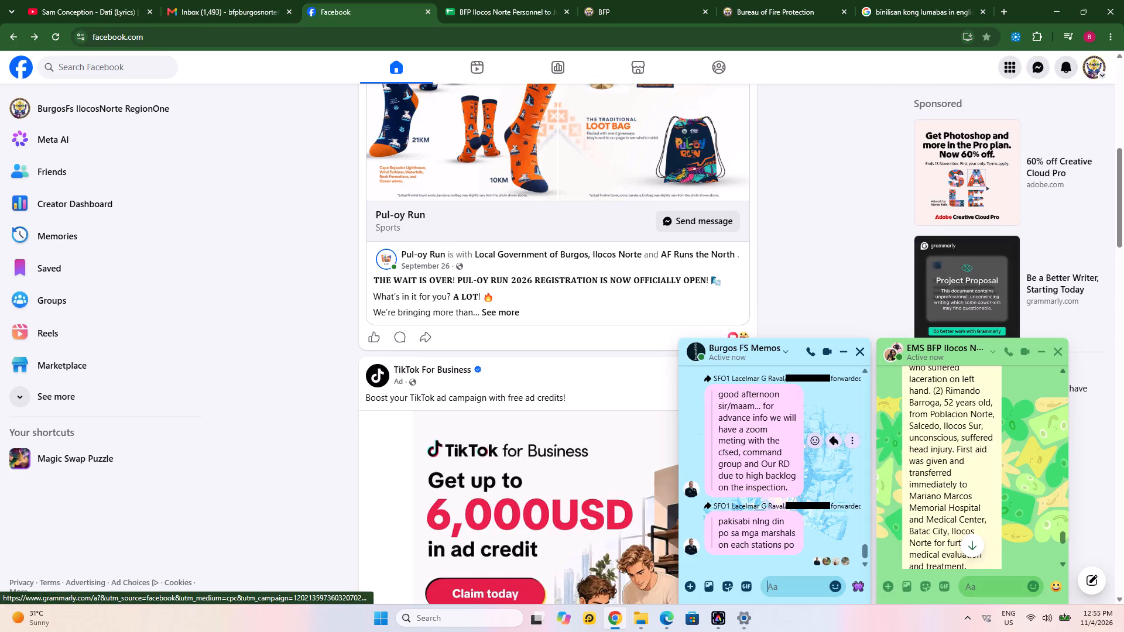
# Find the shared MMF OLP REPORT 2026 link among the older Burgos FS Memos messages and open the spreadsheet.
pyautogui.scroll(-1, 766, 486)
pyautogui.scroll(1, 766, 486)
pyautogui.scroll(-1, 760, 493)
pyautogui.scroll(1, 738, 516)
pyautogui.scroll(-1, 732, 519)
pyautogui.scroll(1, 693, 520)
pyautogui.scroll(-1, 693, 520)
pyautogui.scroll(4, 693, 520)
pyautogui.scroll(2, 647, 421)
pyautogui.scroll(4, 723, 418)
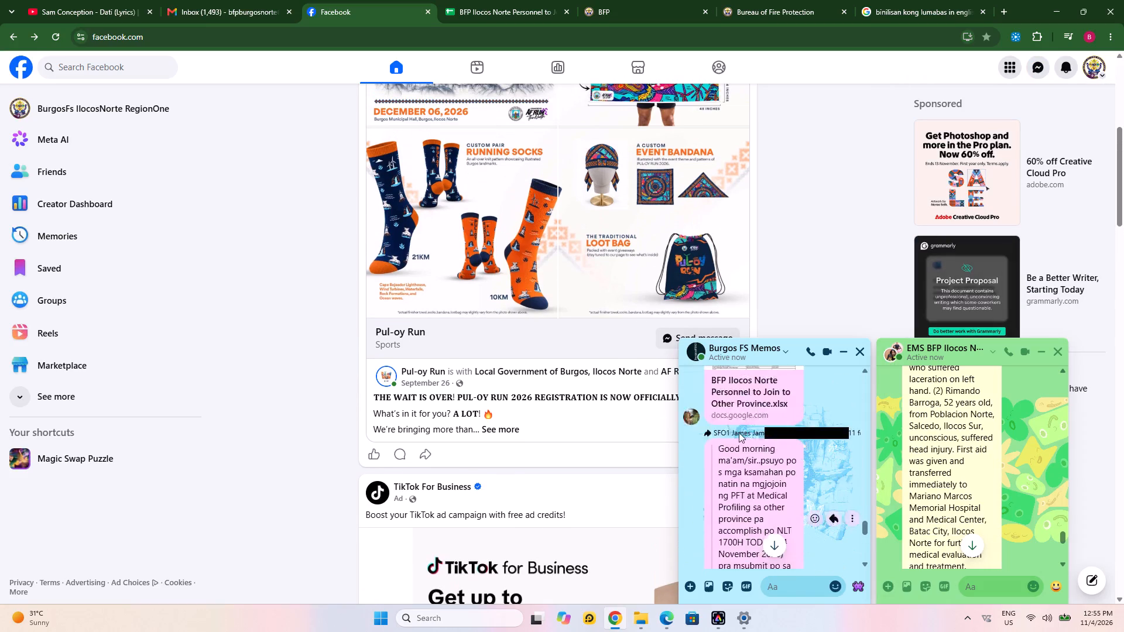
pyautogui.scroll(1, 758, 445)
pyautogui.scroll(-1, 758, 445)
pyautogui.scroll(1, 758, 446)
pyautogui.scroll(-1, 759, 447)
pyautogui.scroll(1, 759, 448)
pyautogui.scroll(-1, 762, 453)
pyautogui.scroll(1, 762, 453)
pyautogui.scroll(-1, 762, 453)
pyautogui.scroll(1, 762, 453)
pyautogui.scroll(-5, 762, 453)
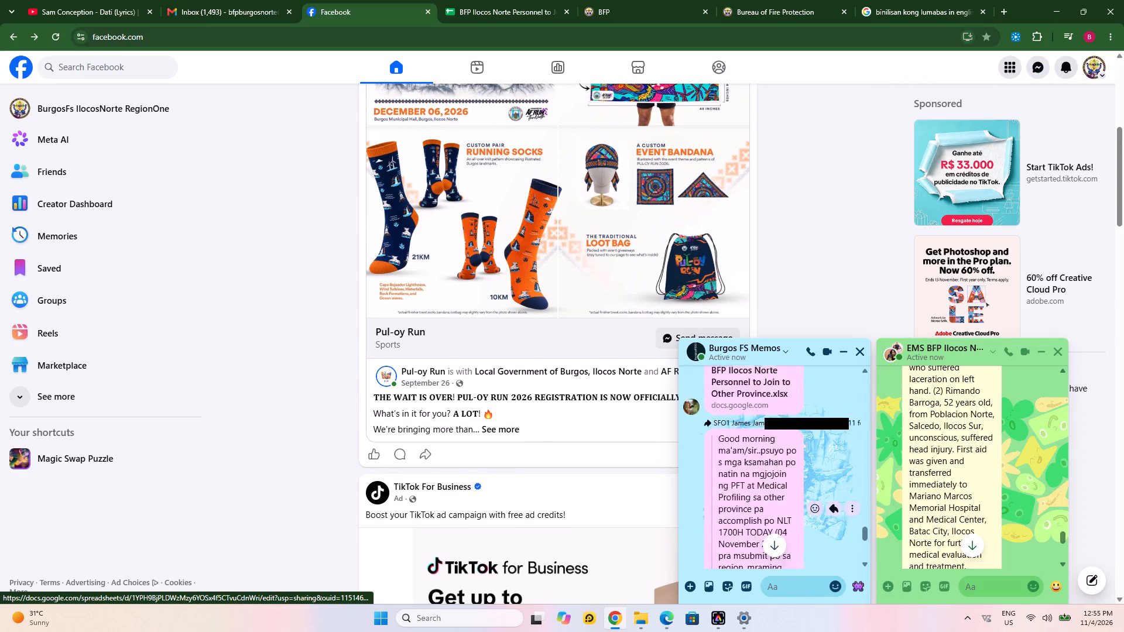
pyautogui.scroll(2, 762, 453)
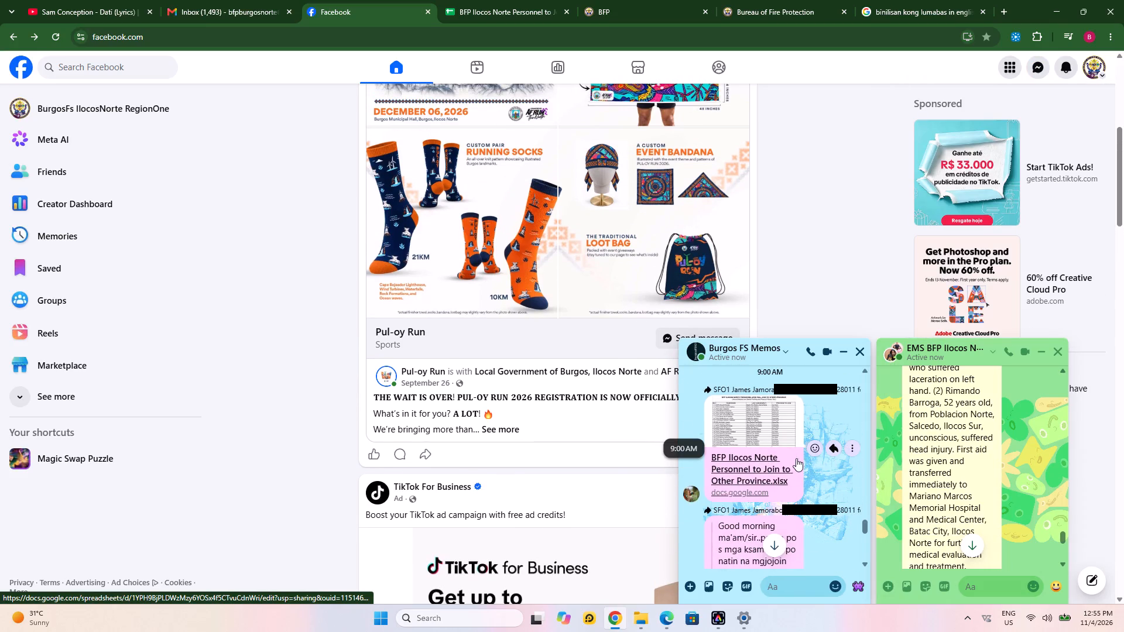
pyautogui.scroll(2, 796, 458)
pyautogui.scroll(-1, 796, 459)
pyautogui.scroll(1, 796, 459)
pyautogui.scroll(-1, 796, 459)
pyautogui.scroll(1, 796, 459)
pyautogui.scroll(-1, 796, 459)
pyautogui.scroll(1, 796, 459)
pyautogui.scroll(-3, 796, 459)
pyautogui.scroll(1, 796, 459)
pyautogui.scroll(-2, 796, 459)
pyautogui.scroll(1, 796, 459)
pyautogui.scroll(-1, 796, 459)
pyautogui.scroll(6, 796, 459)
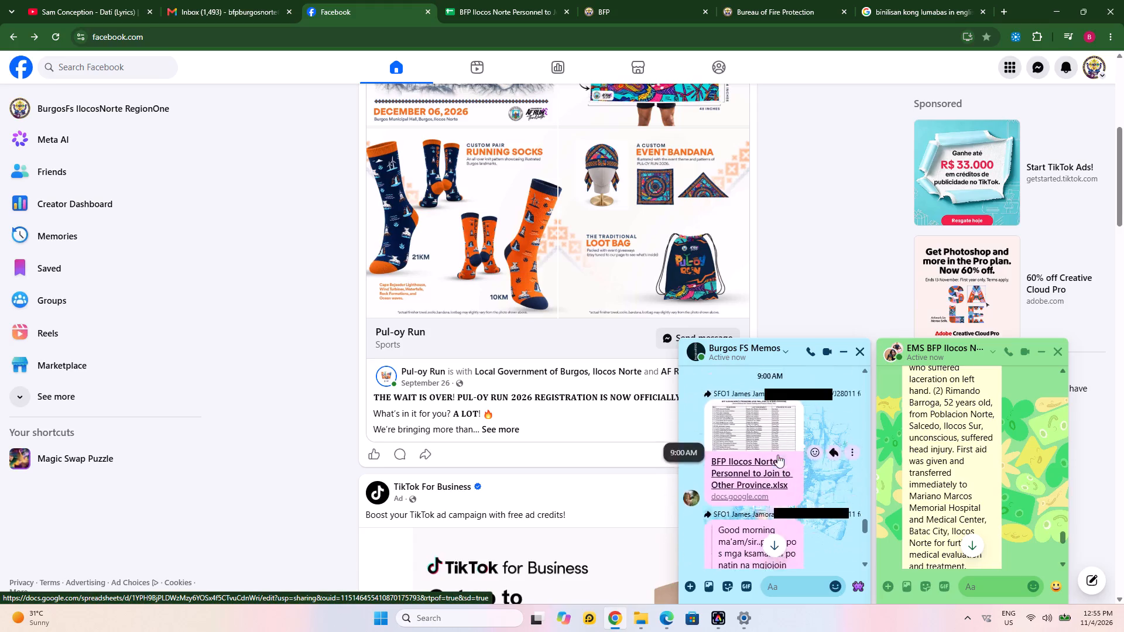
pyautogui.scroll(5, 777, 455)
pyautogui.scroll(-1, 777, 454)
pyautogui.scroll(1, 777, 454)
pyautogui.scroll(-1, 777, 454)
pyautogui.scroll(1, 777, 454)
pyautogui.scroll(-3, 777, 454)
pyautogui.scroll(1, 777, 454)
pyautogui.scroll(-1, 777, 454)
pyautogui.scroll(1, 777, 454)
pyautogui.scroll(-1, 777, 454)
pyautogui.scroll(11, 777, 454)
pyautogui.scroll(-1, 785, 460)
pyautogui.scroll(1, 785, 460)
pyautogui.scroll(-1, 785, 460)
pyautogui.scroll(1, 785, 460)
pyautogui.scroll(-1, 785, 460)
pyautogui.scroll(1, 785, 460)
pyautogui.scroll(-3, 785, 460)
pyautogui.scroll(3, 785, 460)
pyautogui.scroll(-1, 786, 462)
pyautogui.scroll(2, 786, 462)
pyautogui.click(772, 516)
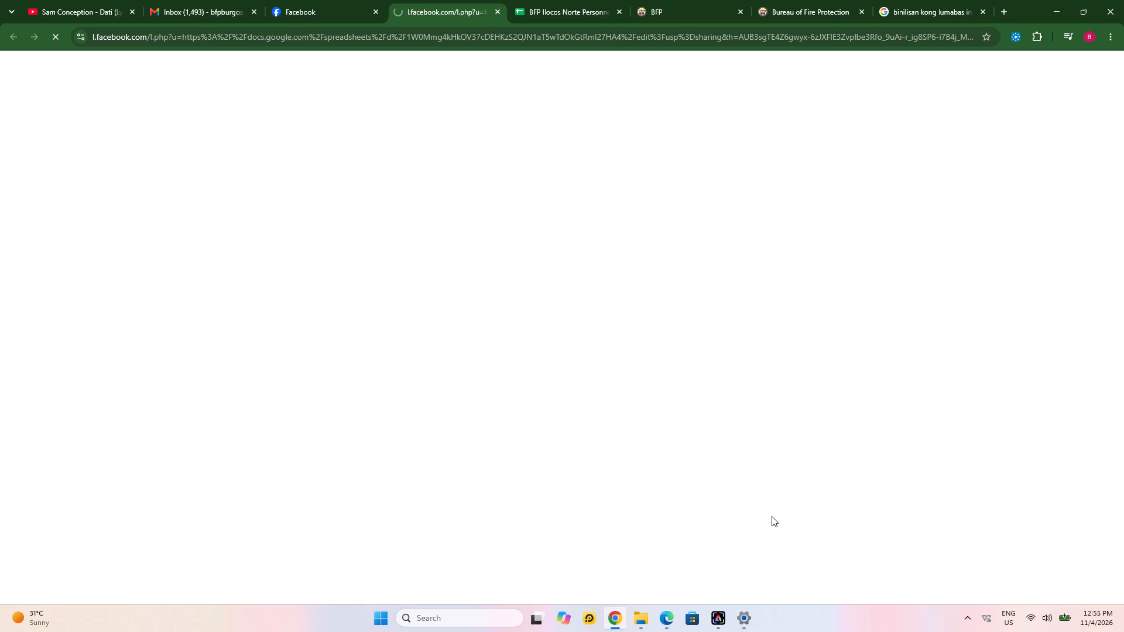
# Switch from the recalibrated targets sheet to the MMF 4.2 OCTOBER sheet of the report.
pyautogui.scroll(-2, 359, 449)
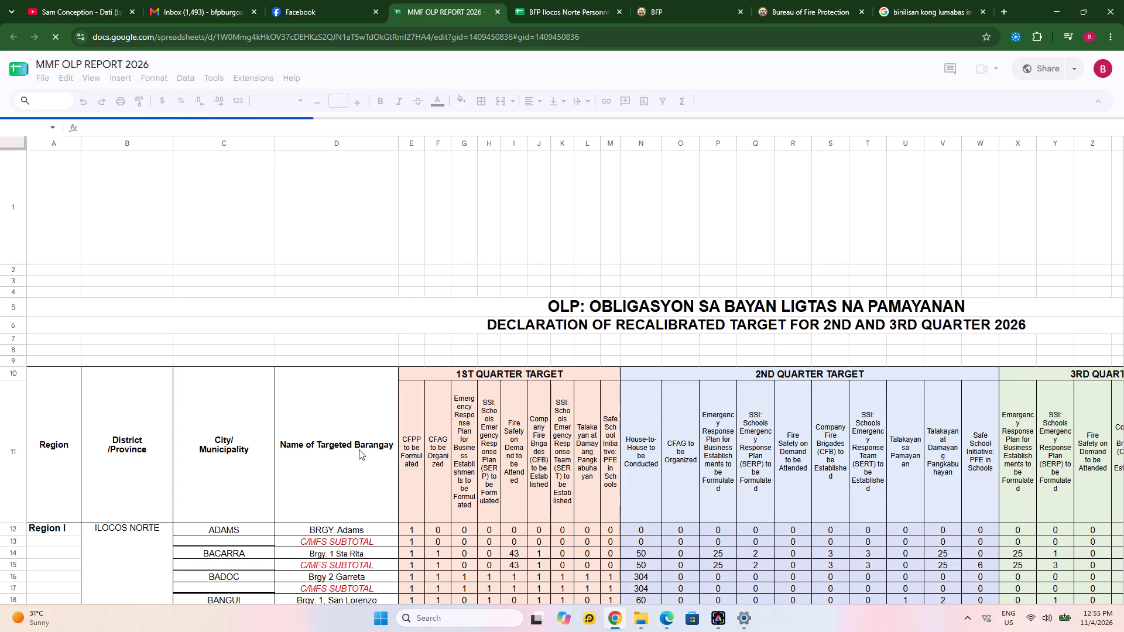
pyautogui.scroll(-1, 359, 449)
pyautogui.scroll(1, 359, 449)
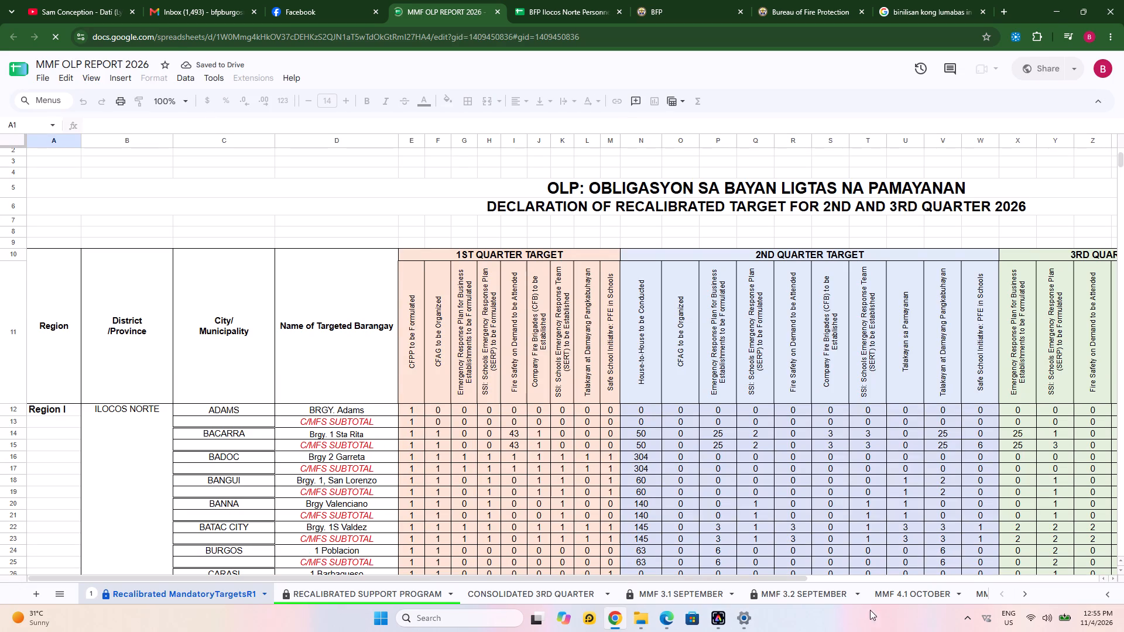
pyautogui.moveTo(561, 579); pyautogui.dragTo(725, 589)
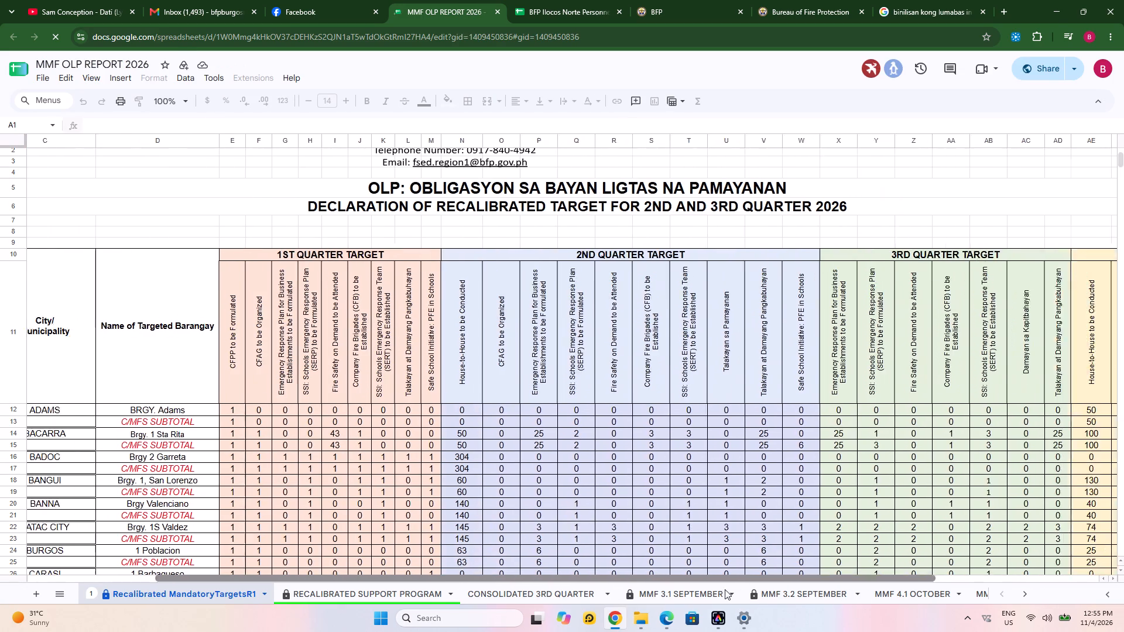
pyautogui.moveTo(725, 589); pyautogui.dragTo(806, 594)
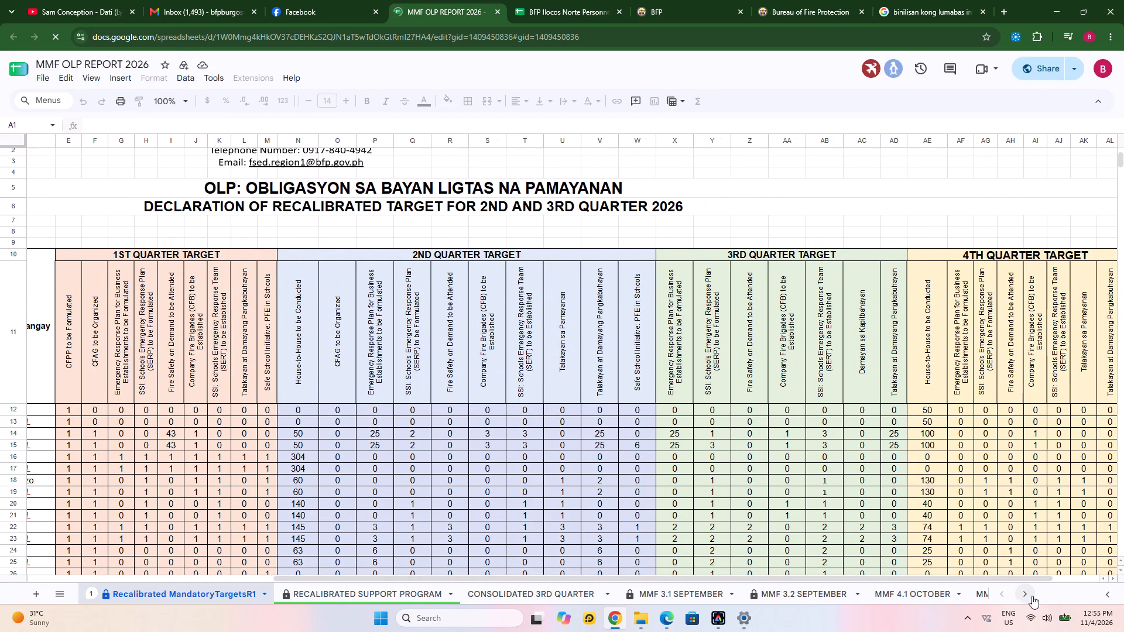
pyautogui.click(1024, 594)
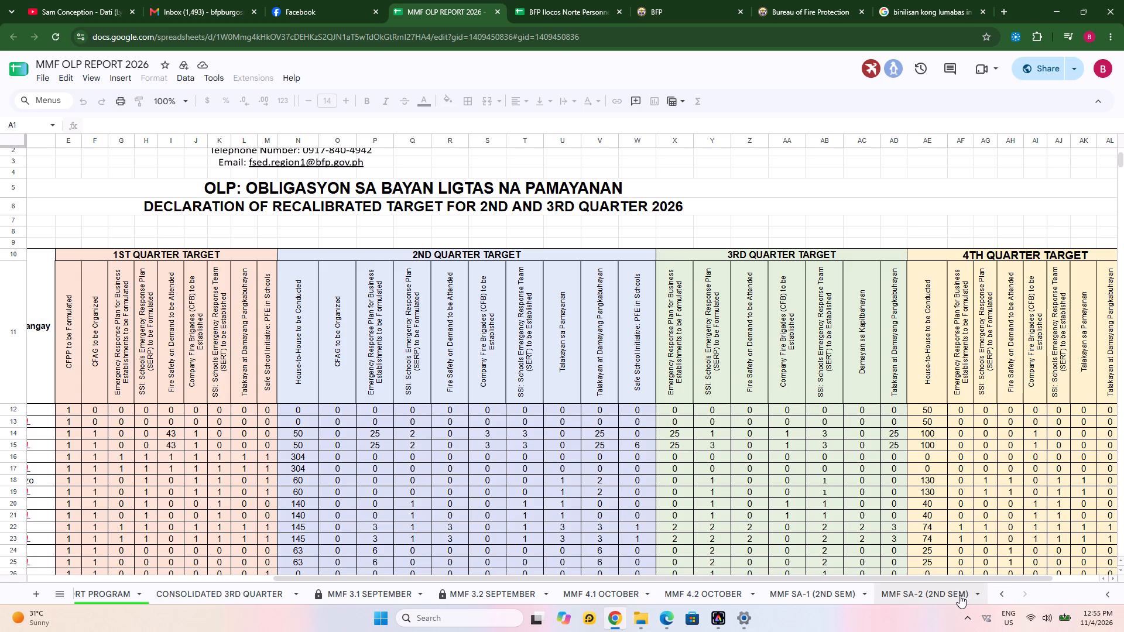
pyautogui.click(695, 592)
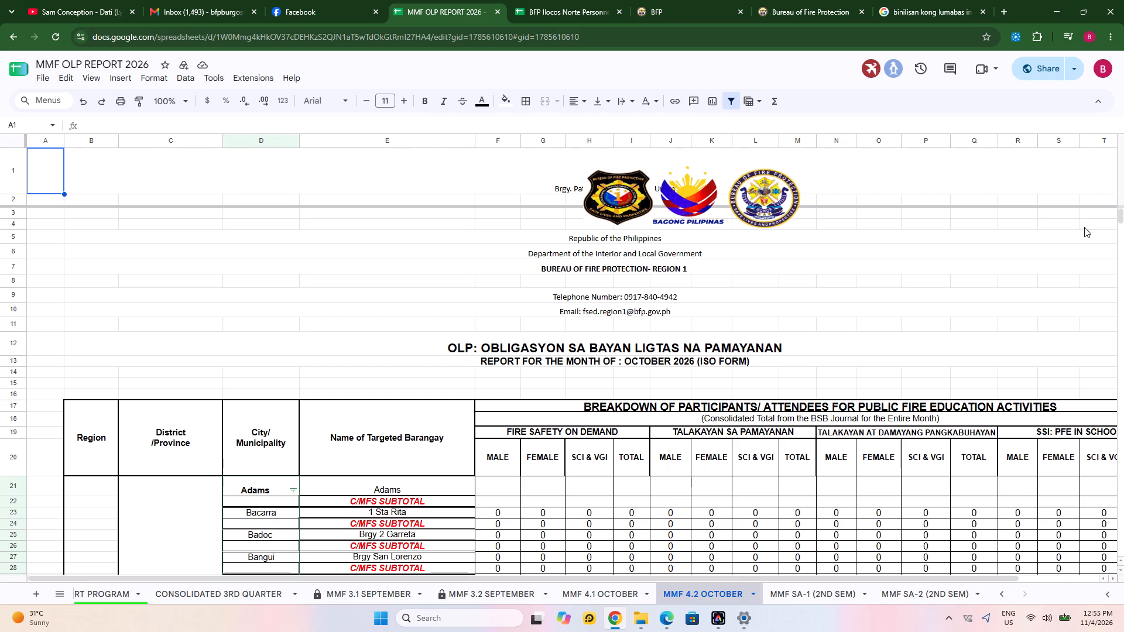
# Locate Burgos, 1 Poblacion in the MMF 4.2 OCTOBER sheet and select its entire row 33.
pyautogui.moveTo(1123, 218); pyautogui.dragTo(1122, 227)
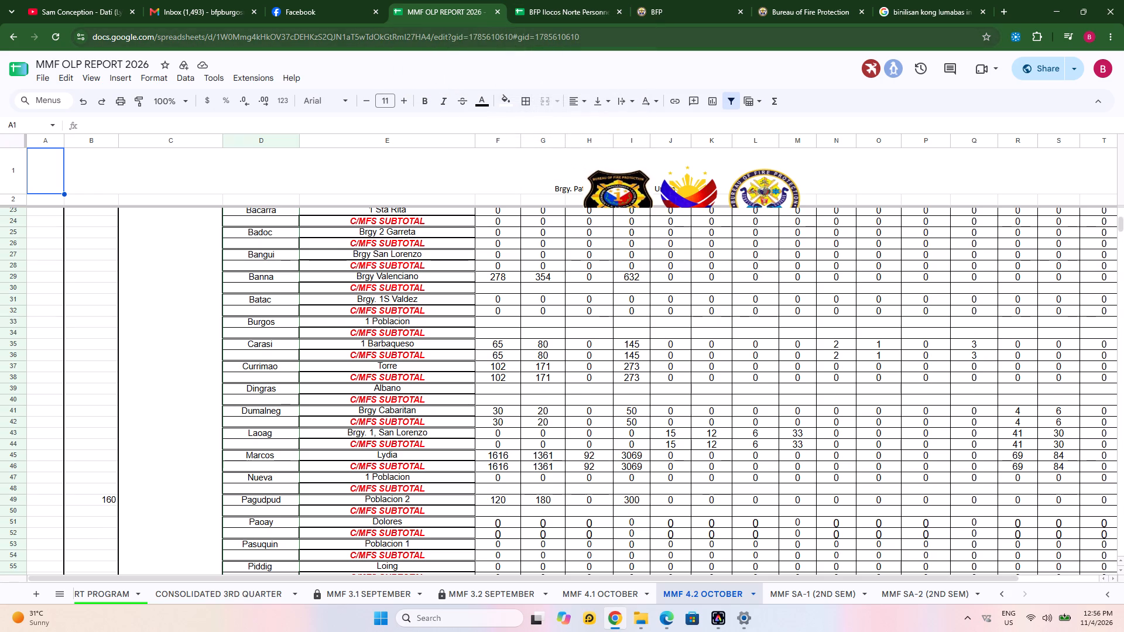
pyautogui.click(349, 5)
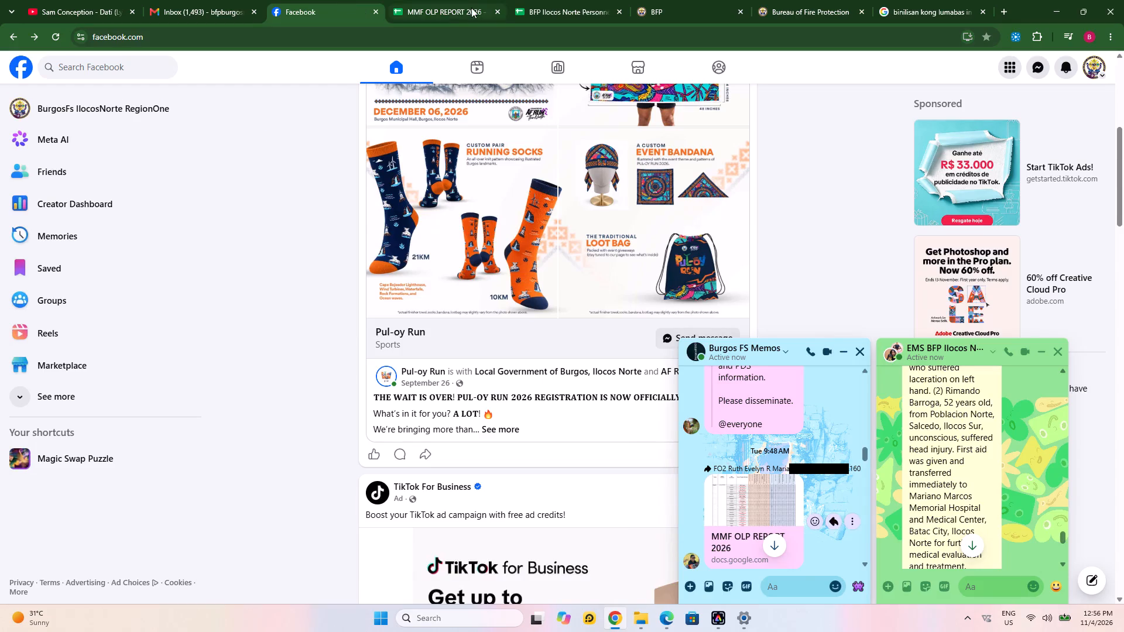
pyautogui.click(471, 8)
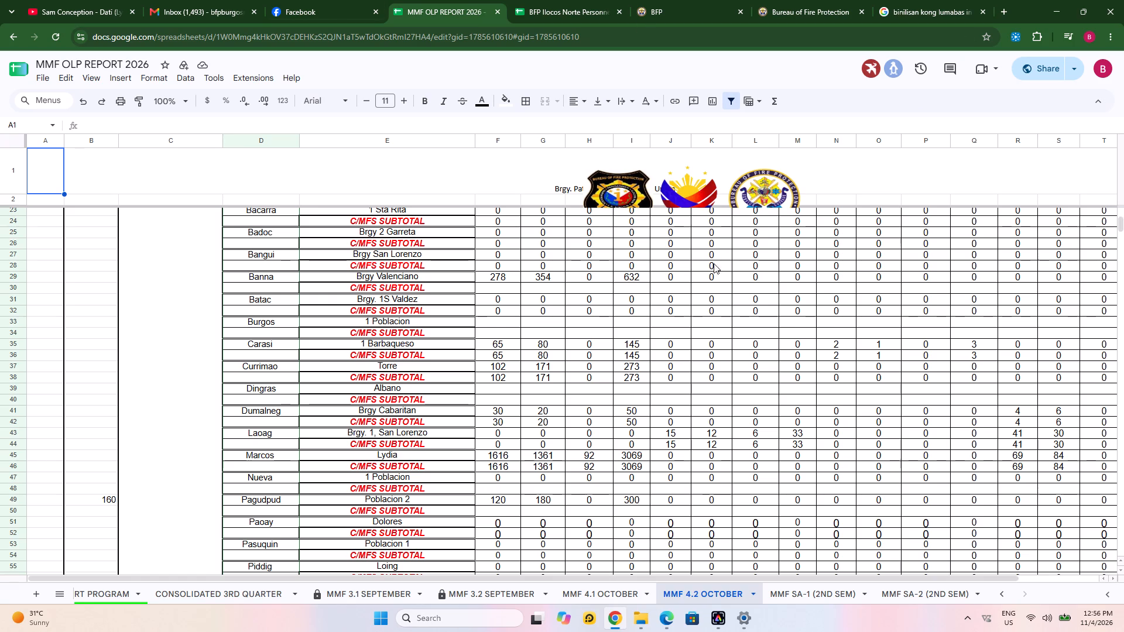
pyautogui.click(17, 311)
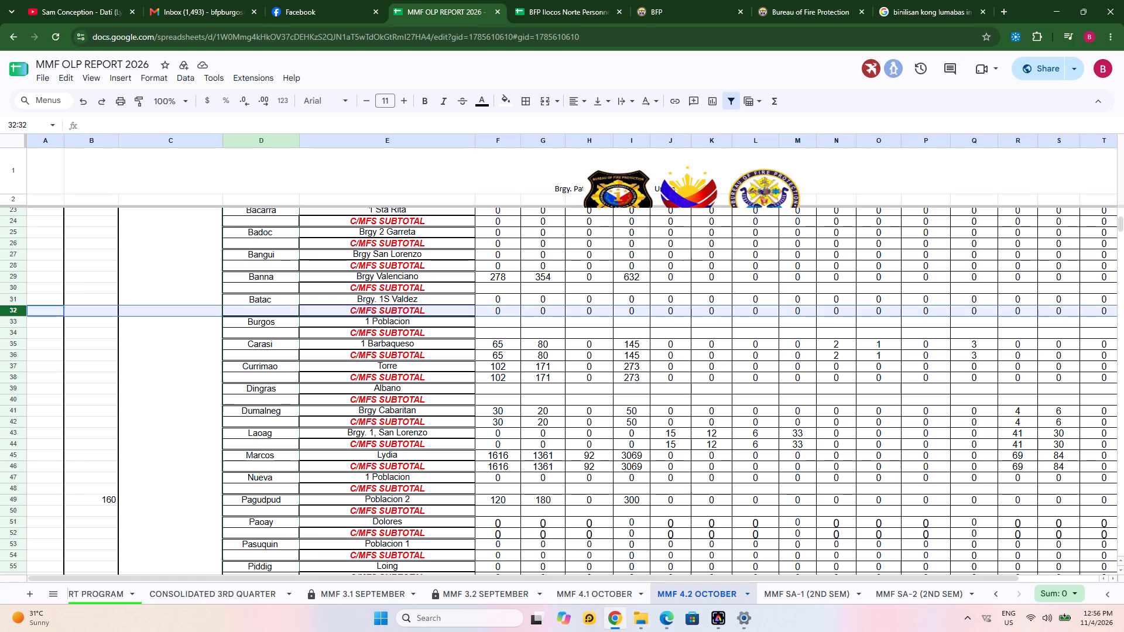
pyautogui.click(13, 322)
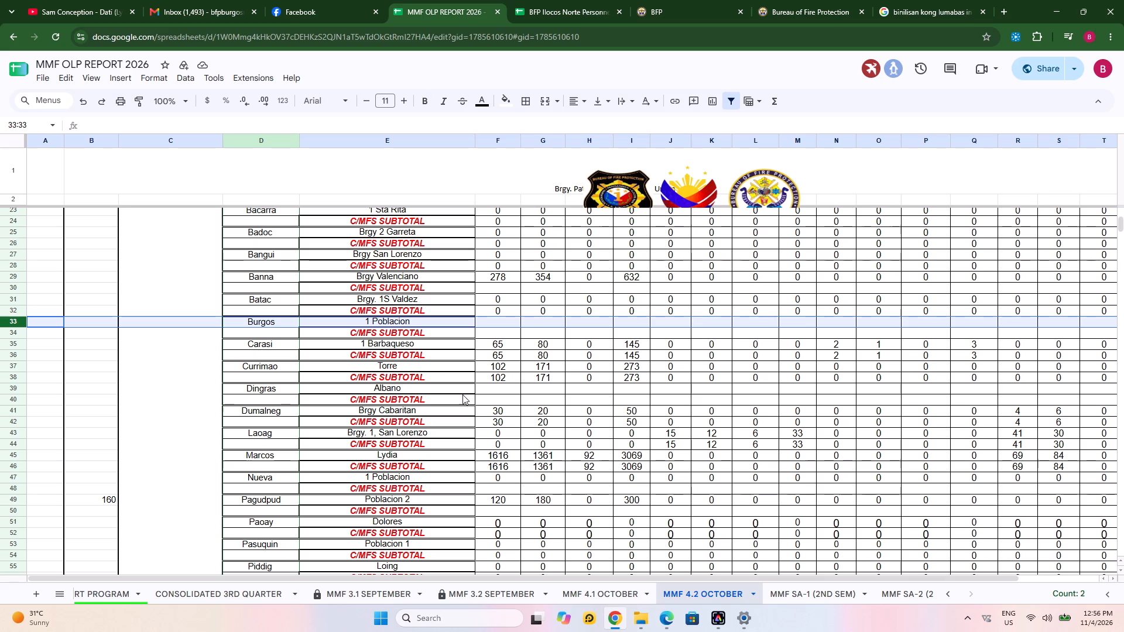
# Examine the Burgos row against the column headings for participants in public fire education activities.
pyautogui.moveTo(518, 576); pyautogui.dragTo(623, 577)
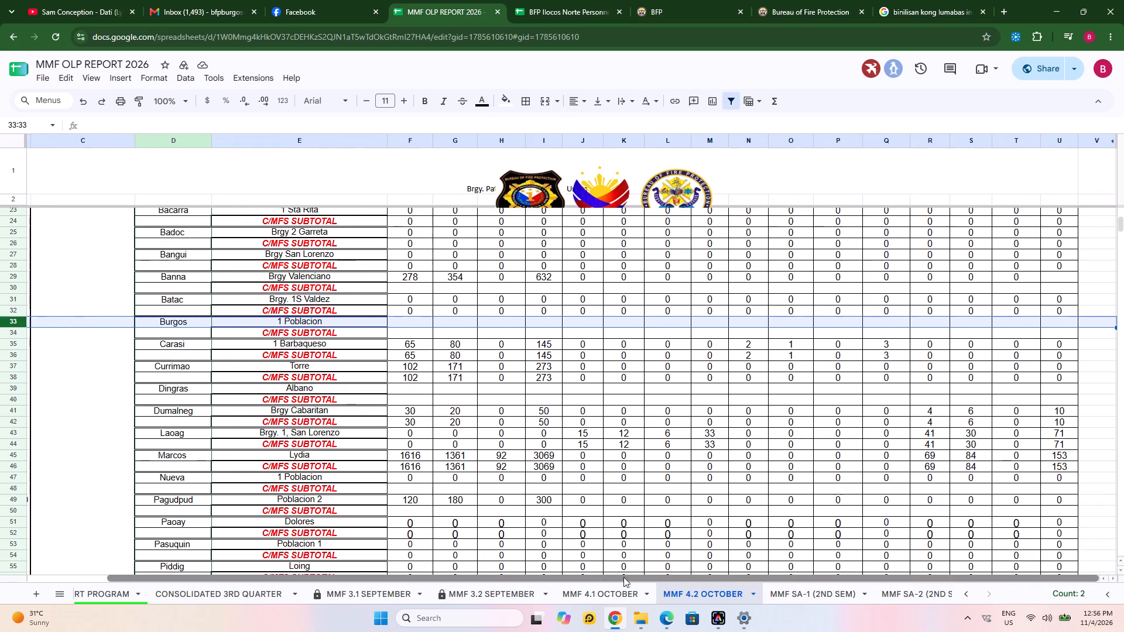
pyautogui.moveTo(623, 577); pyautogui.dragTo(649, 579)
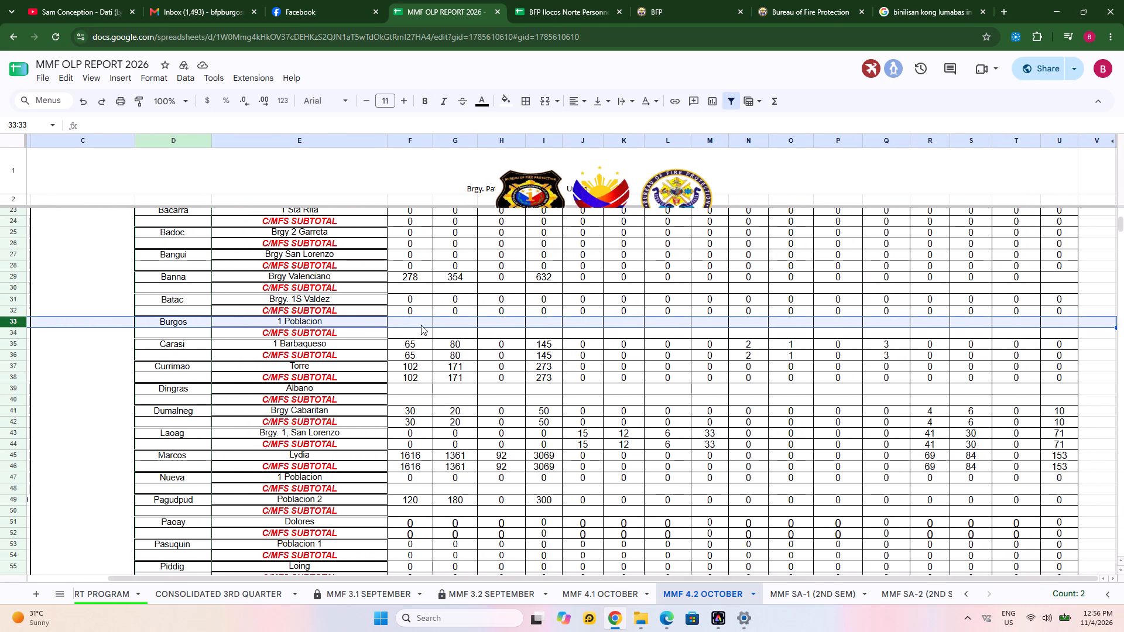
pyautogui.scroll(5, 427, 339)
pyautogui.scroll(-1, 434, 359)
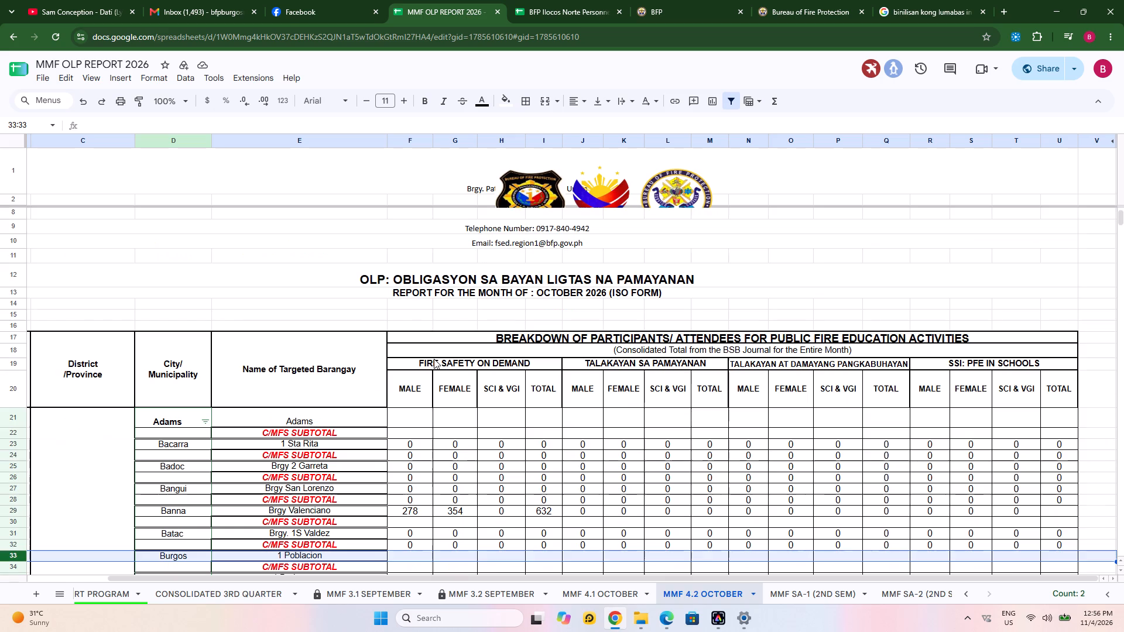
pyautogui.scroll(-2, 436, 365)
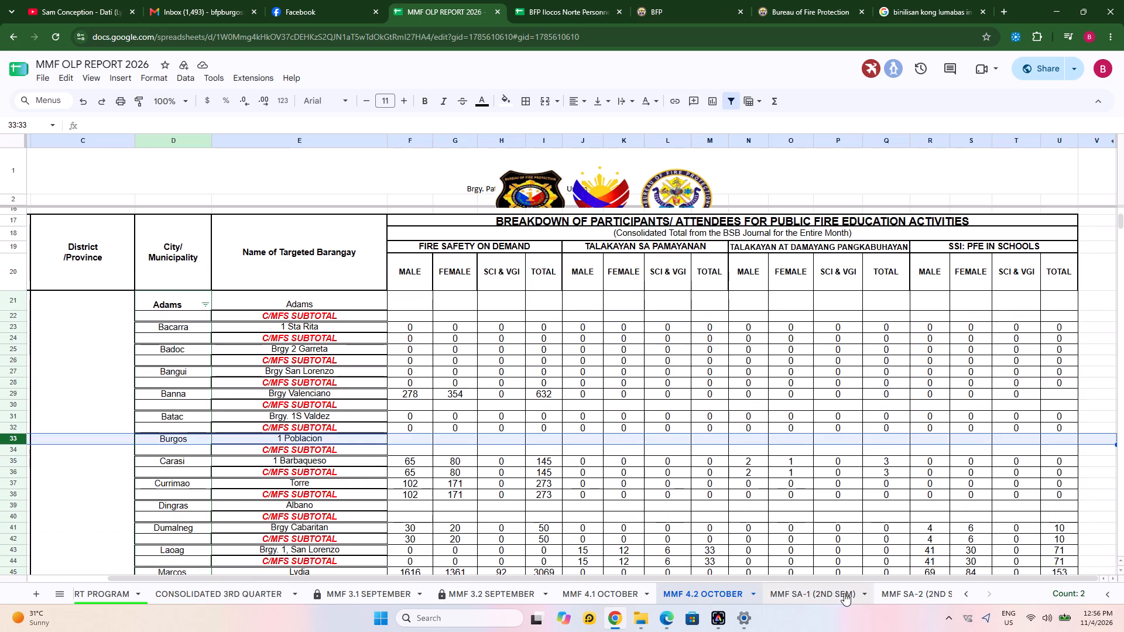
# Review the municipalities' monthly support program entries in the MMF SA-1 (2ND SEM) and MMF SA-2 (2ND SEM) sheets.
pyautogui.click(824, 590)
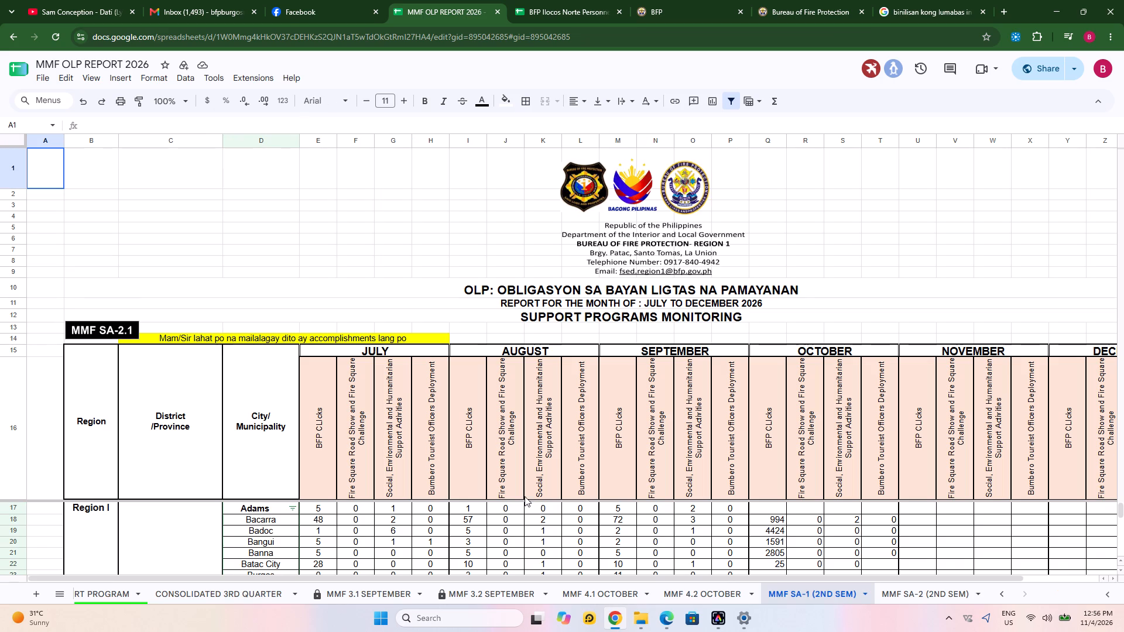
pyautogui.scroll(-3, 426, 436)
pyautogui.scroll(1, 426, 437)
pyautogui.scroll(-1, 330, 521)
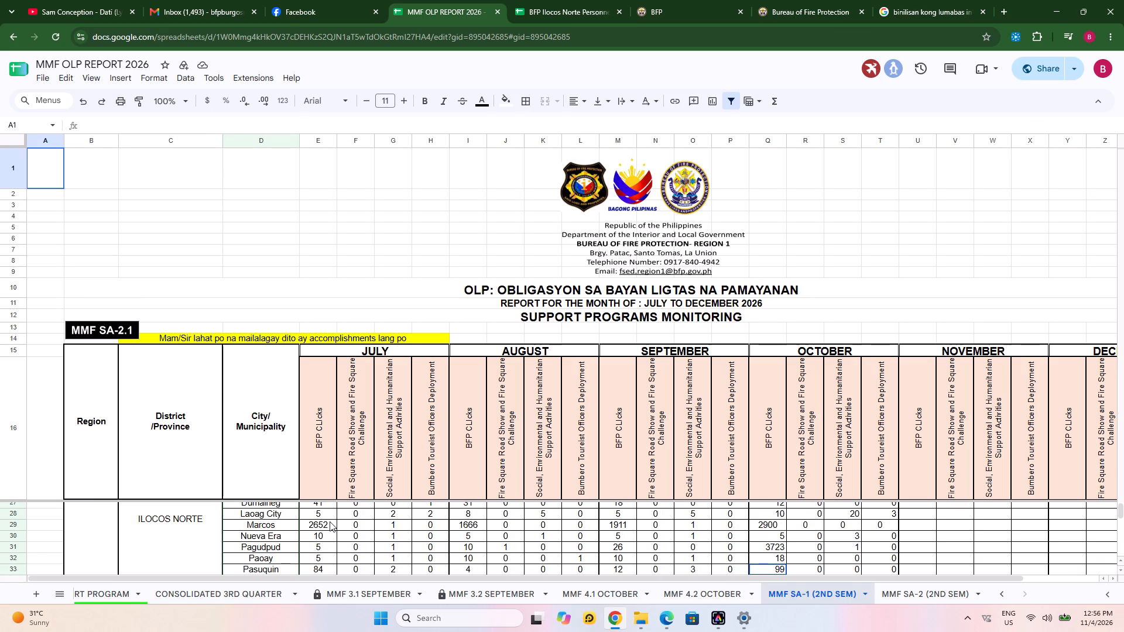
pyautogui.scroll(1, 330, 521)
pyautogui.scroll(-1, 330, 521)
pyautogui.scroll(1, 330, 521)
pyautogui.scroll(-1, 331, 524)
pyautogui.scroll(1, 342, 533)
pyautogui.scroll(-1, 342, 534)
pyautogui.scroll(3, 342, 534)
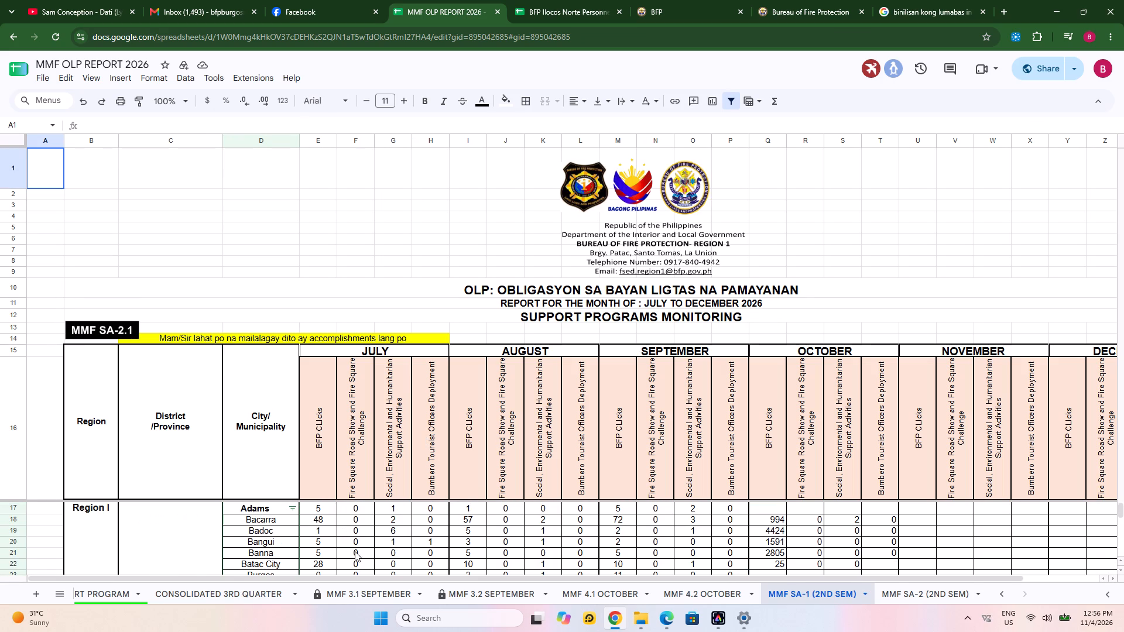
pyautogui.scroll(-1, 355, 551)
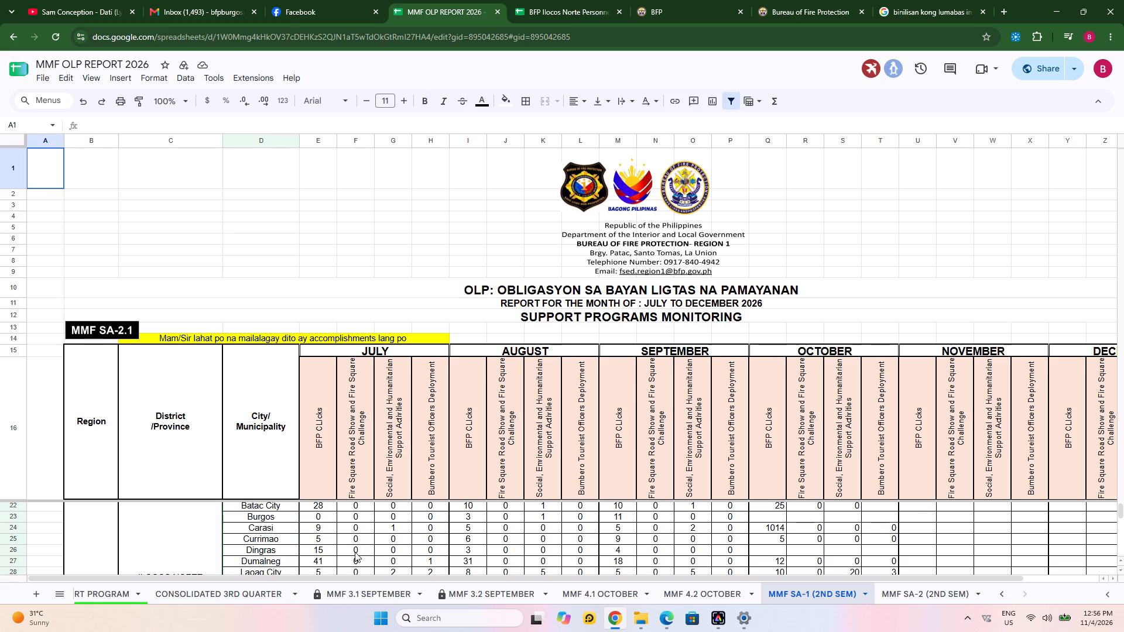
pyautogui.click(916, 589)
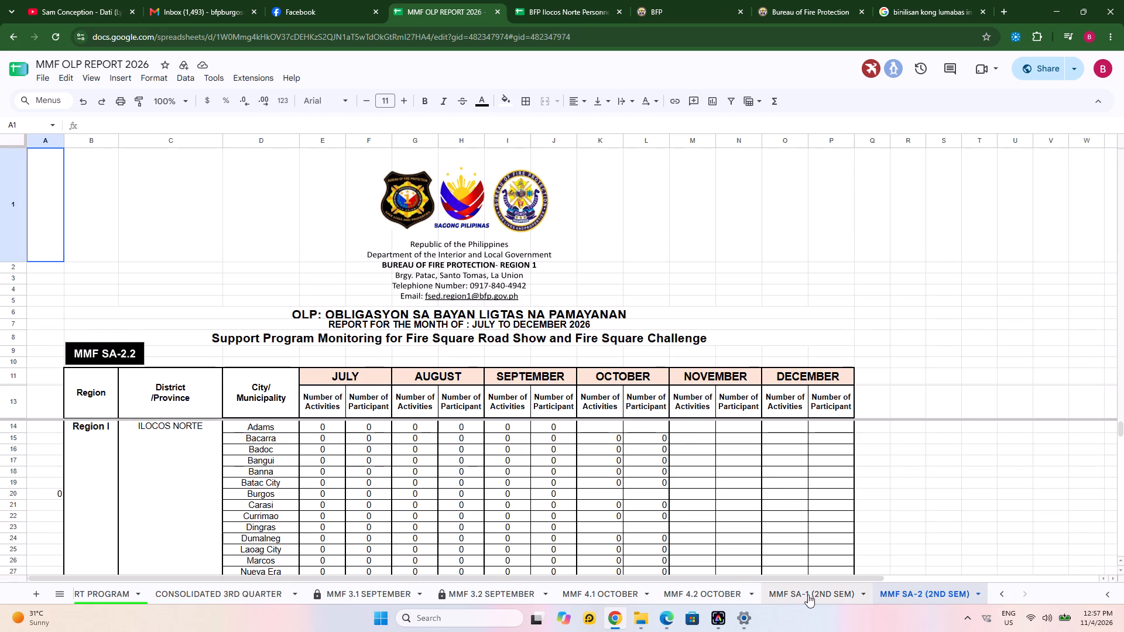
# Revisit the MMF 4.2 OCTOBER sheet and examine the target and accomplishment columns in the MMF 4.1 OCTOBER sheet.
pyautogui.click(687, 594)
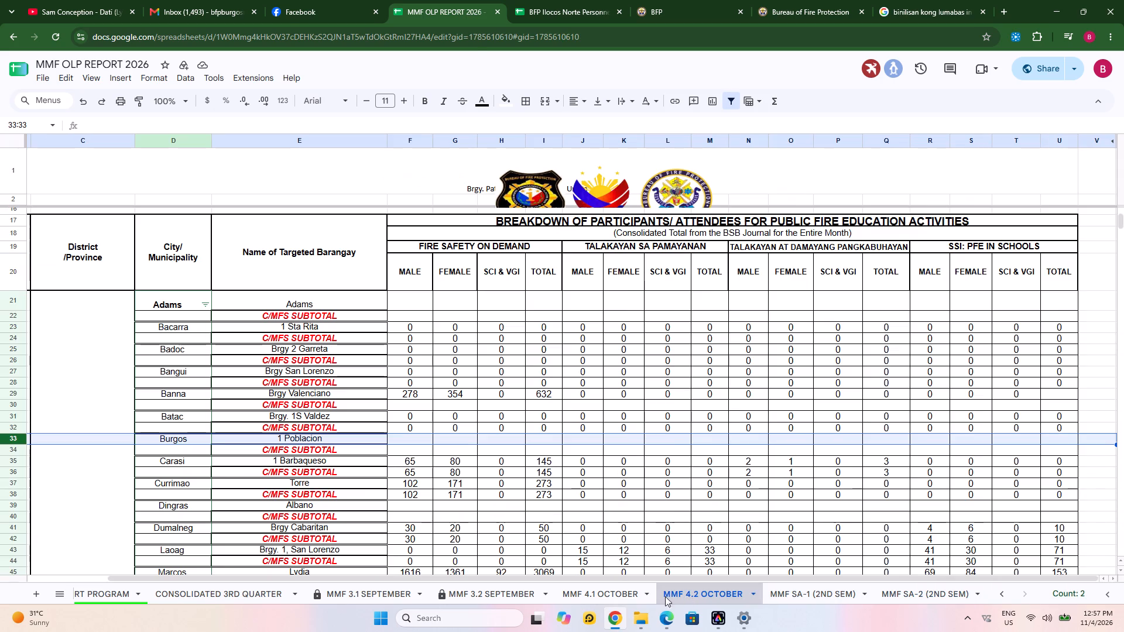
pyautogui.click(616, 590)
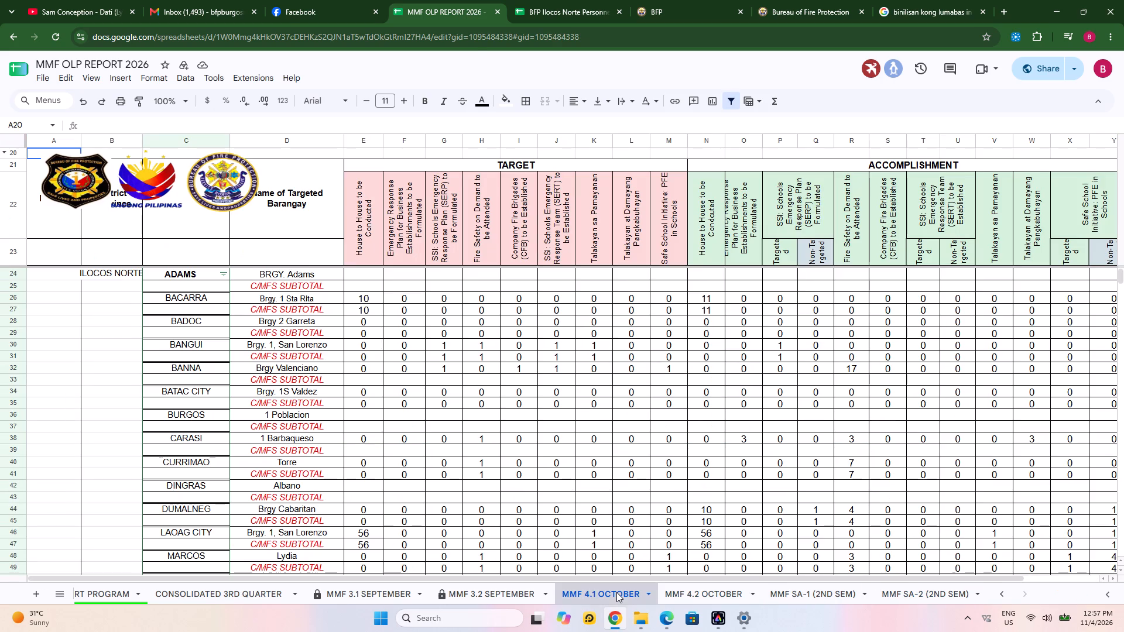
pyautogui.scroll(1, 502, 395)
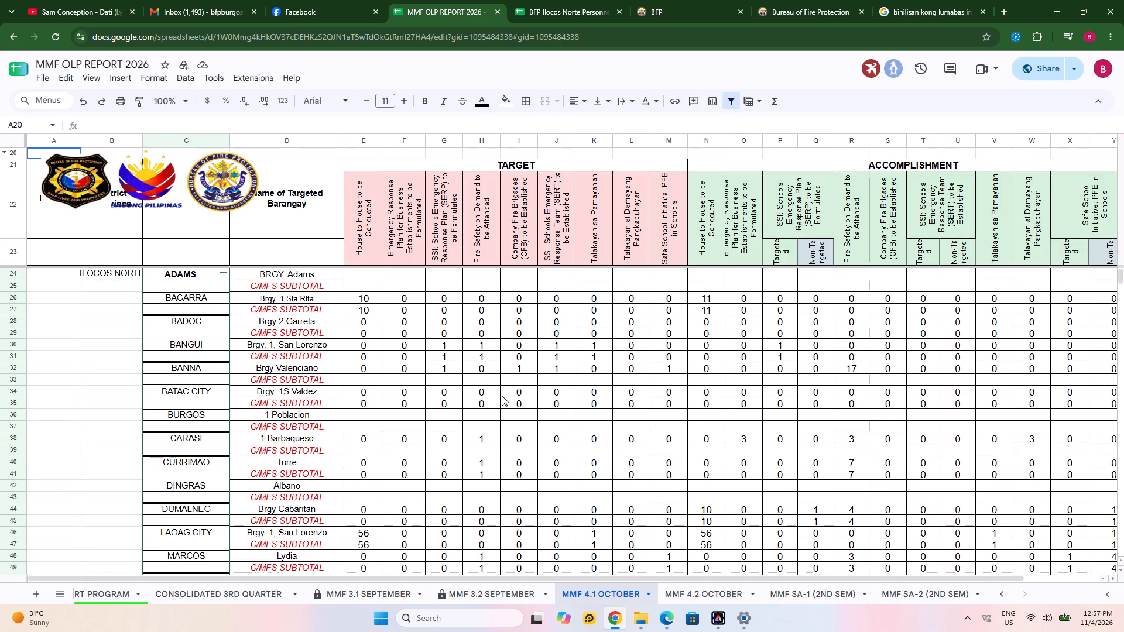
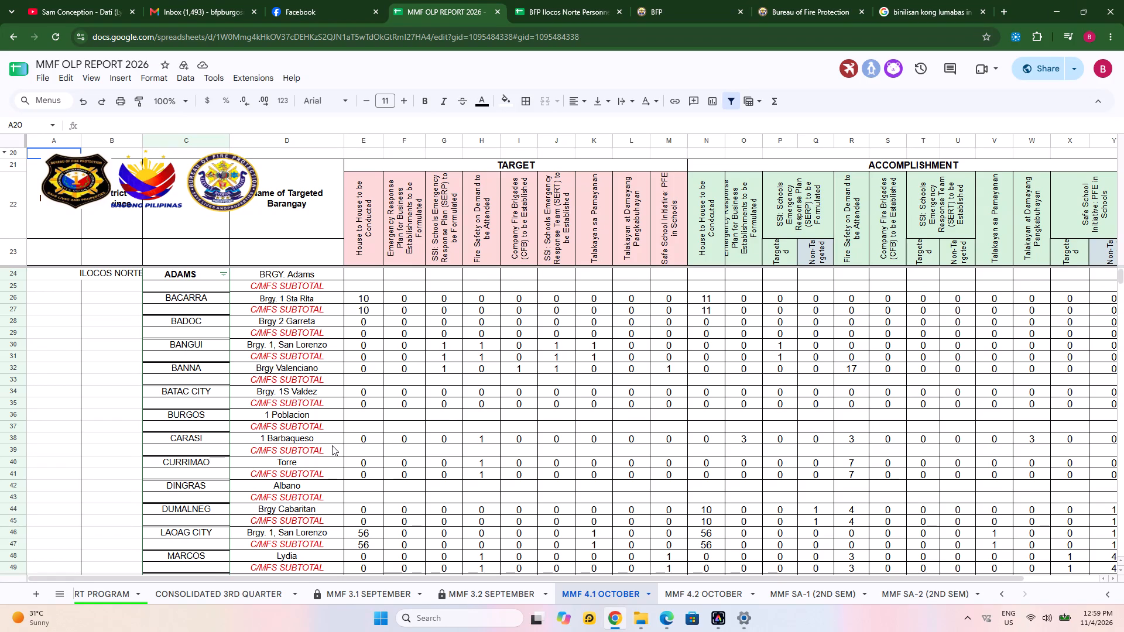
# Enter 0 in all nine TARGET columns of the Burgos, 1 Poblacion row, from House to House through Safe School Initiative.
pyautogui.click(372, 417)
pyautogui.press('0')
pyautogui.press('Right')
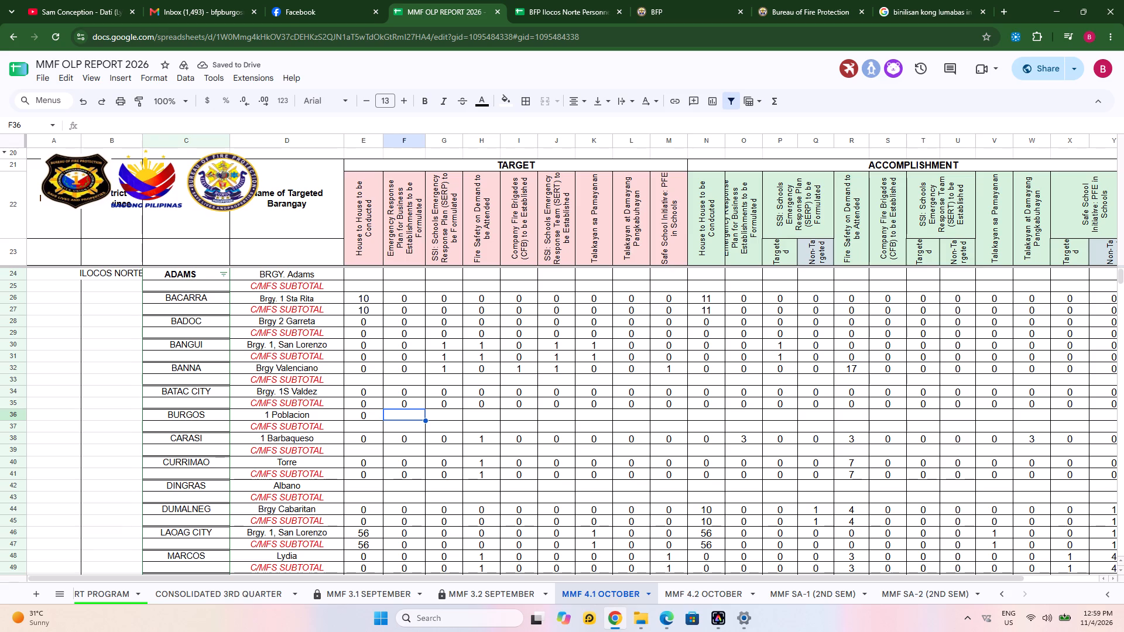
pyautogui.press('0')
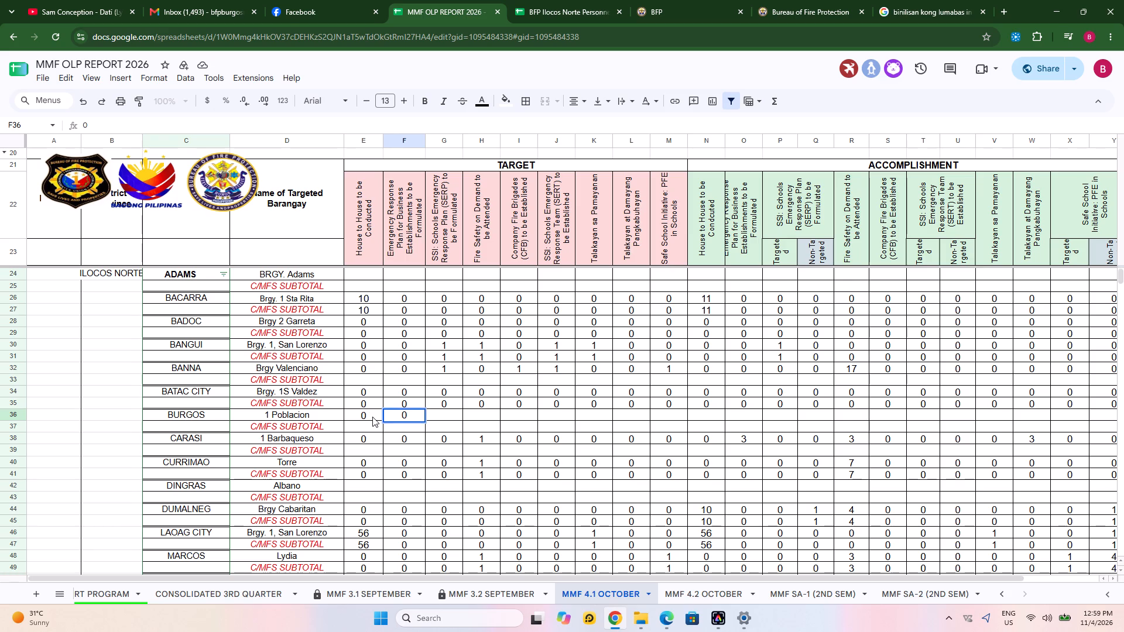
pyautogui.press('Right')
pyautogui.press('0')
pyautogui.press('Right')
pyautogui.press('0')
pyautogui.press('Right')
pyautogui.press('0')
pyautogui.press('Right')
pyautogui.press('0')
pyautogui.press('Right')
pyautogui.press('0')
pyautogui.press('Right')
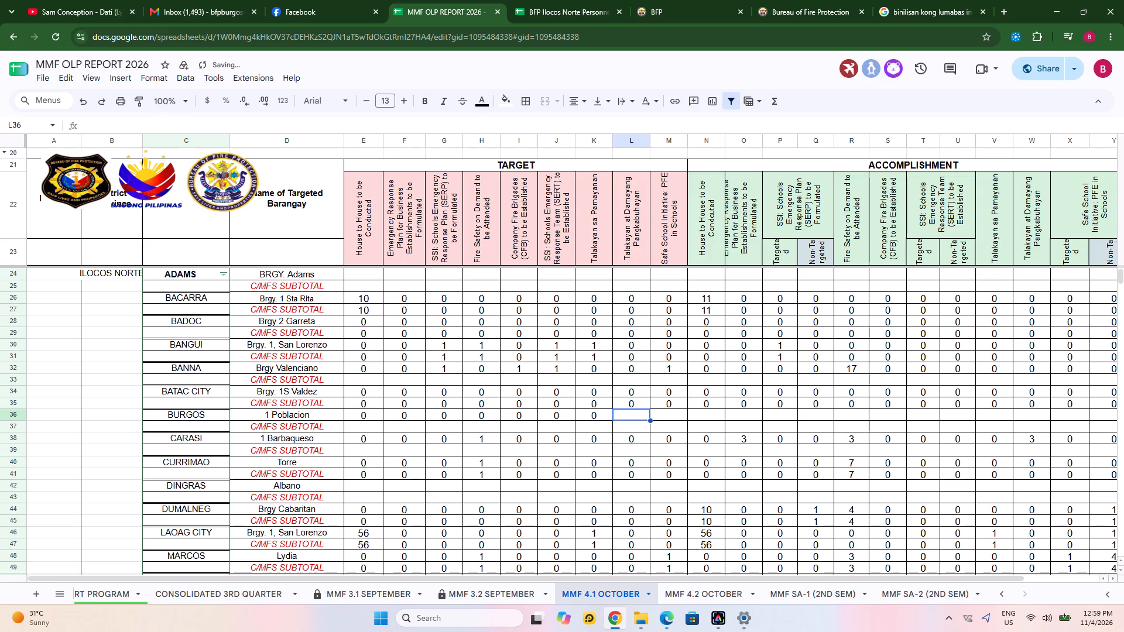
pyautogui.press('0')
pyautogui.press('Right')
pyautogui.press('0')
pyautogui.press('Right')
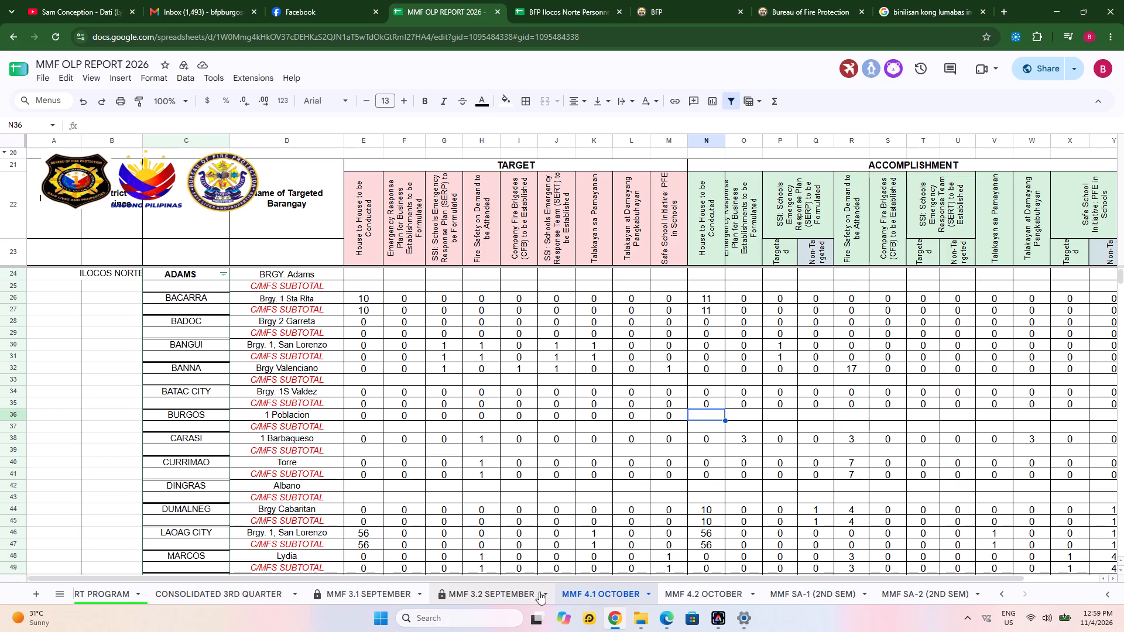
# Start filling the Burgos row's ACCOMPLISHMENT columns, entering 0 for House to House to be Conducted.
pyautogui.moveTo(470, 576); pyautogui.dragTo(488, 577)
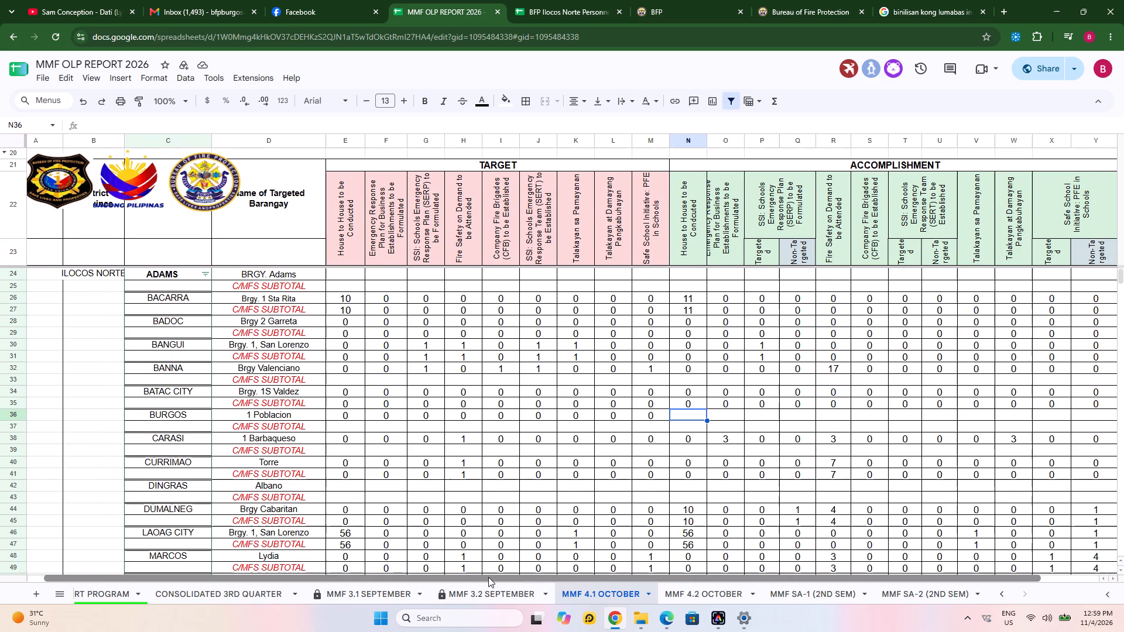
pyautogui.moveTo(488, 577); pyautogui.dragTo(669, 589)
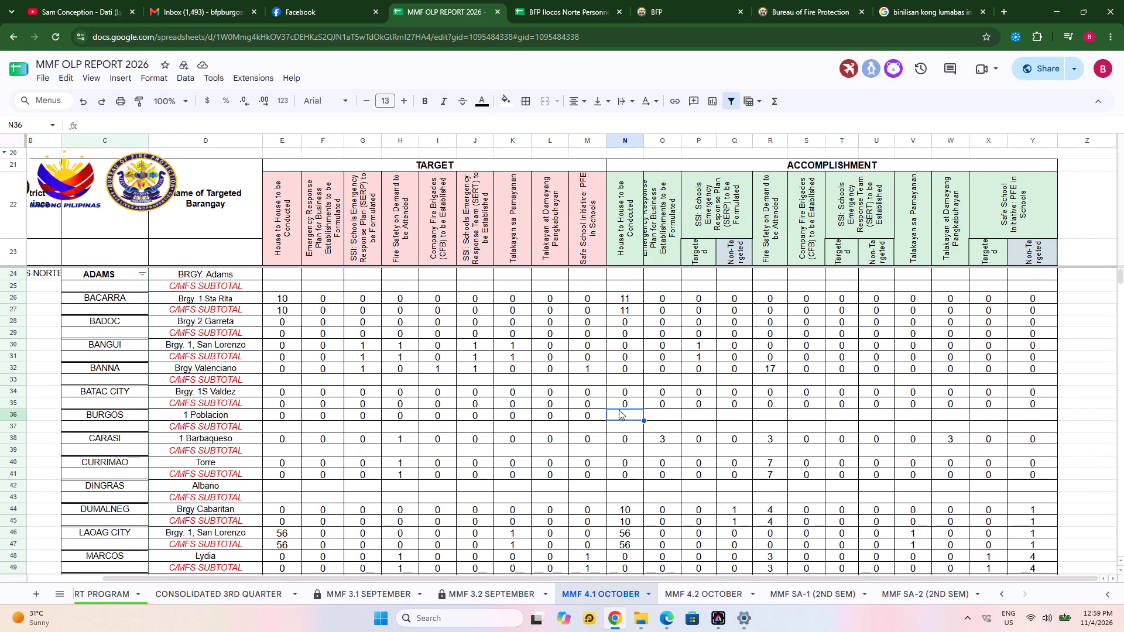
pyautogui.click(628, 414)
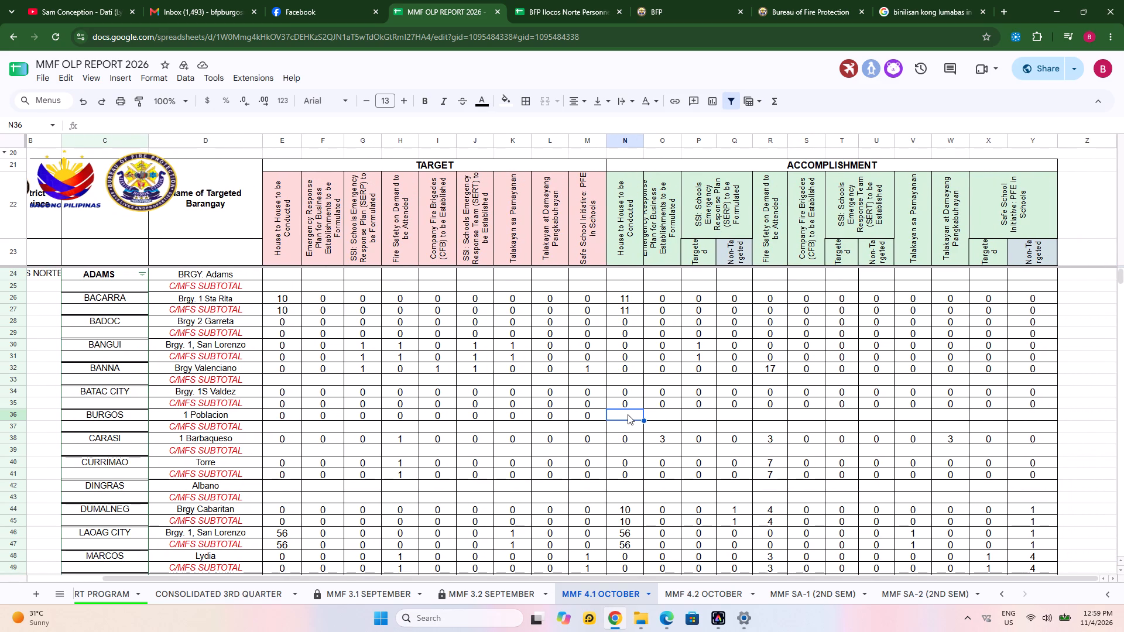
pyautogui.press('0')
pyautogui.press('Right')
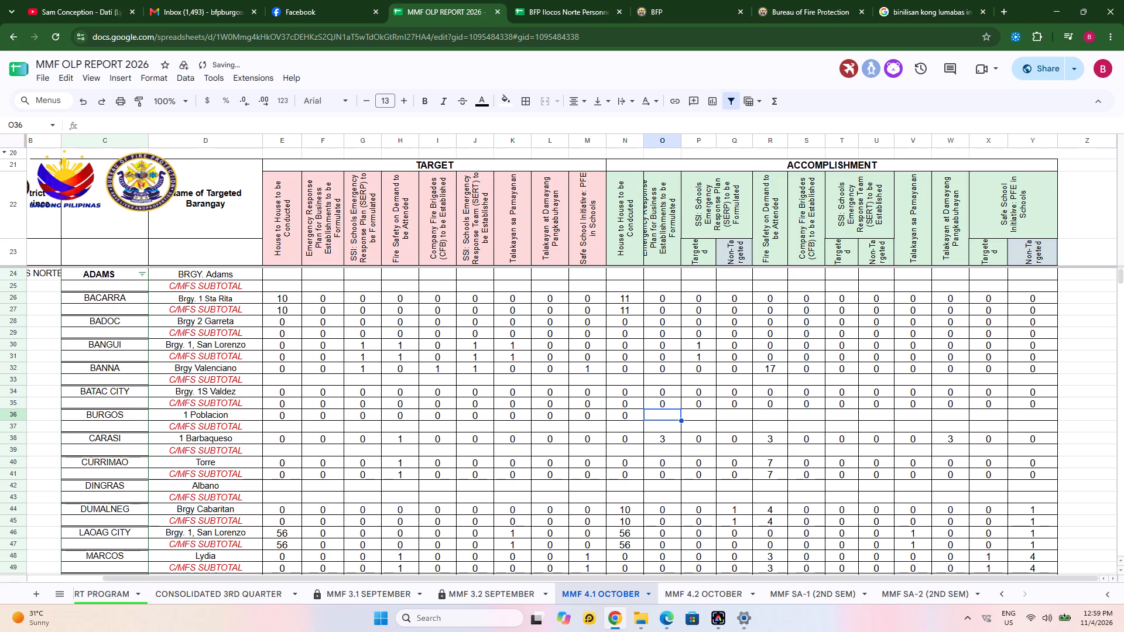
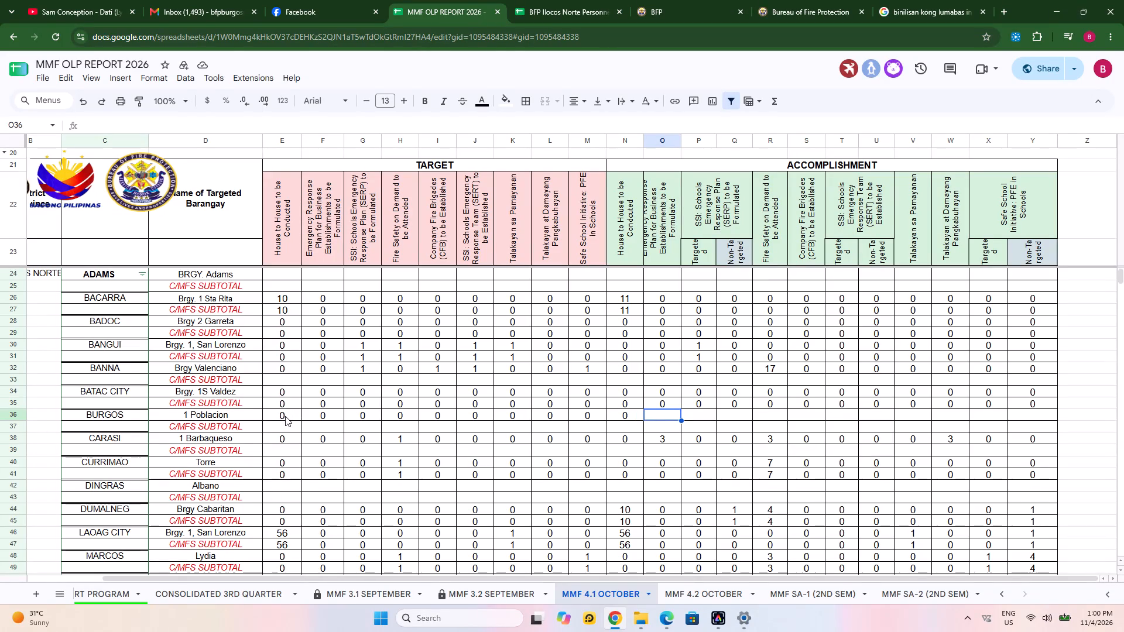
# Set the House to House to be Conducted TARGET in the Burgos, 1 Poblacion row to 12.
pyautogui.click(285, 416)
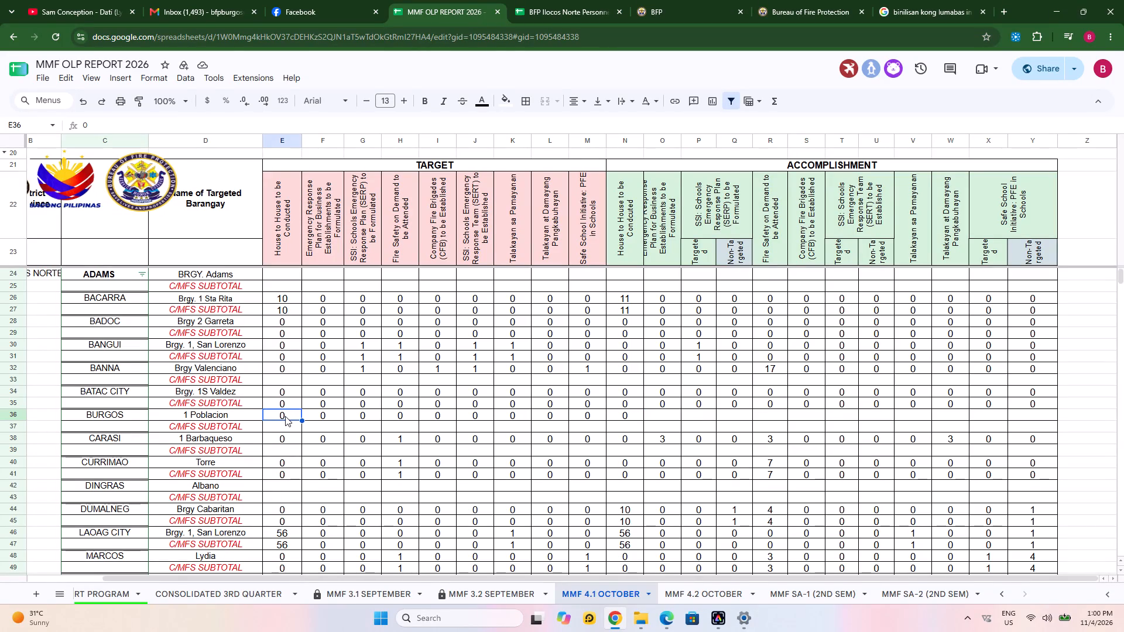
pyautogui.click(285, 416)
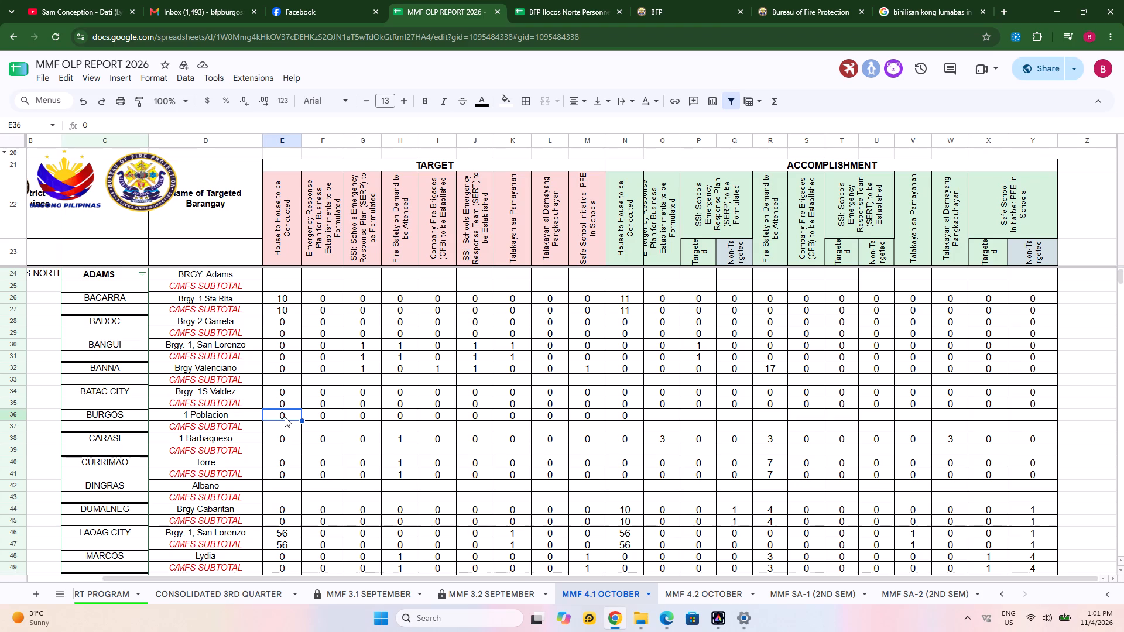
pyautogui.click(287, 419)
pyautogui.write('12')
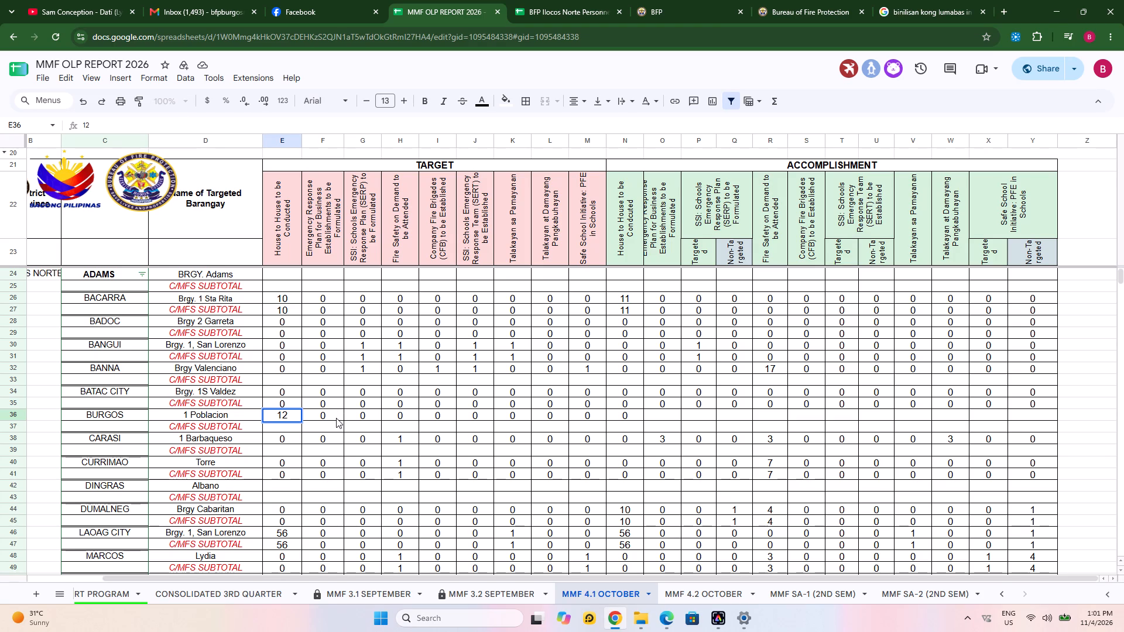
pyautogui.click(312, 422)
pyautogui.click(321, 418)
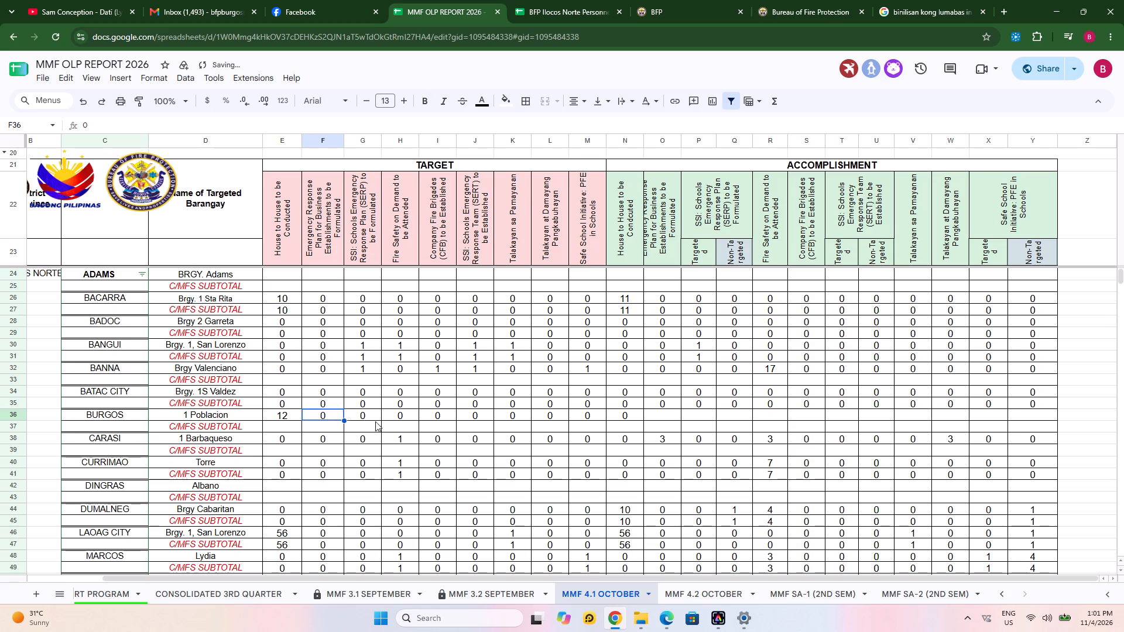
# Set the Burgos row's Talakayan sa Pamayanan TARGET to 1.
pyautogui.click(653, 415)
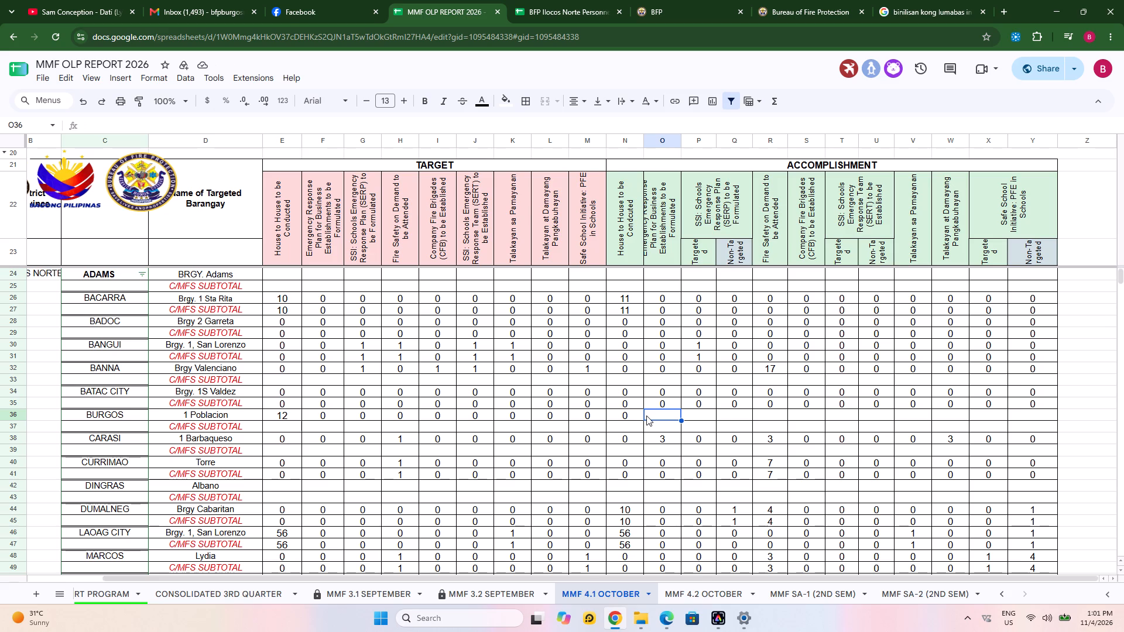
pyautogui.press('Left')
pyautogui.press('Left')
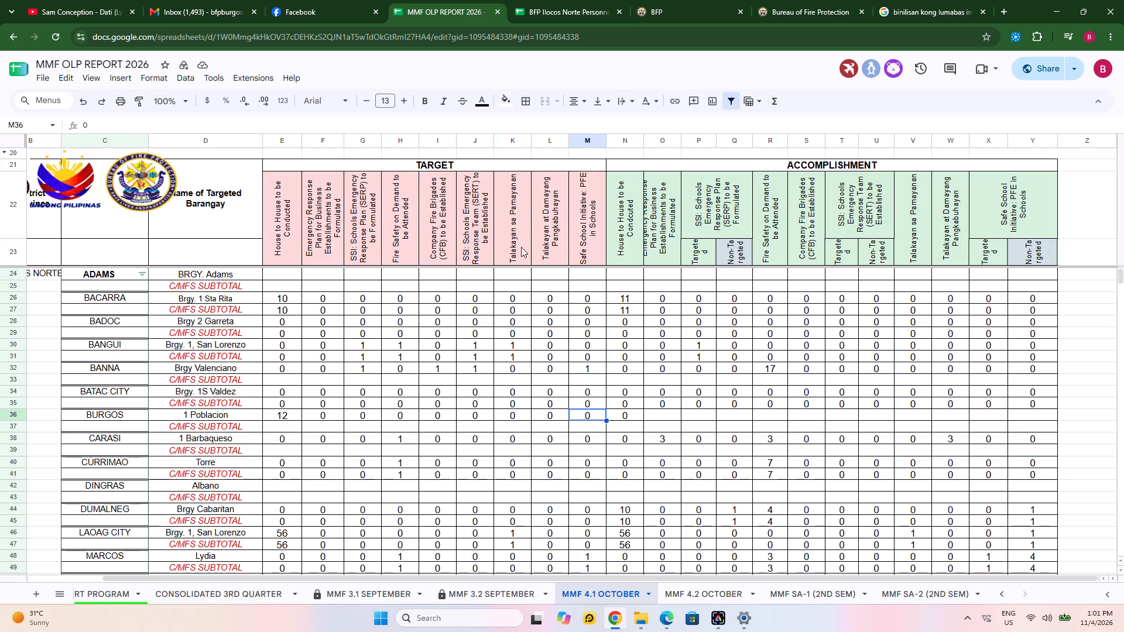
pyautogui.click(517, 414)
pyautogui.press('1')
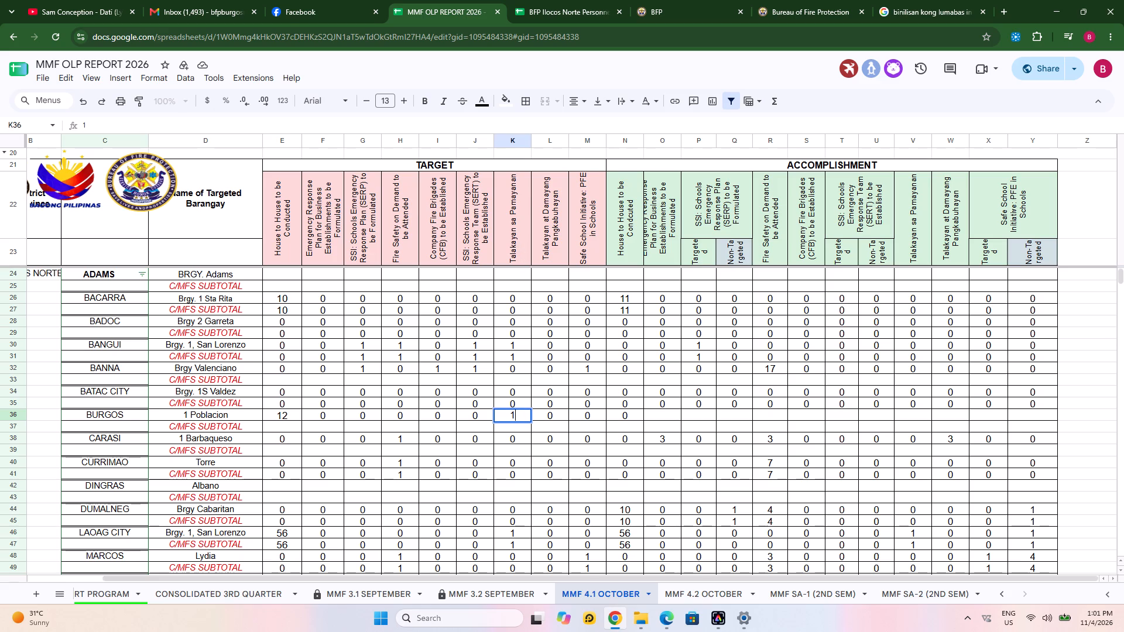
# Enter 0 for the Emergency Response Plan for Business Establishments in the Burgos row's ACCOMPLISHMENT columns.
pyautogui.press('Right')
pyautogui.press('Right')
pyautogui.press('Right')
pyautogui.press('Right')
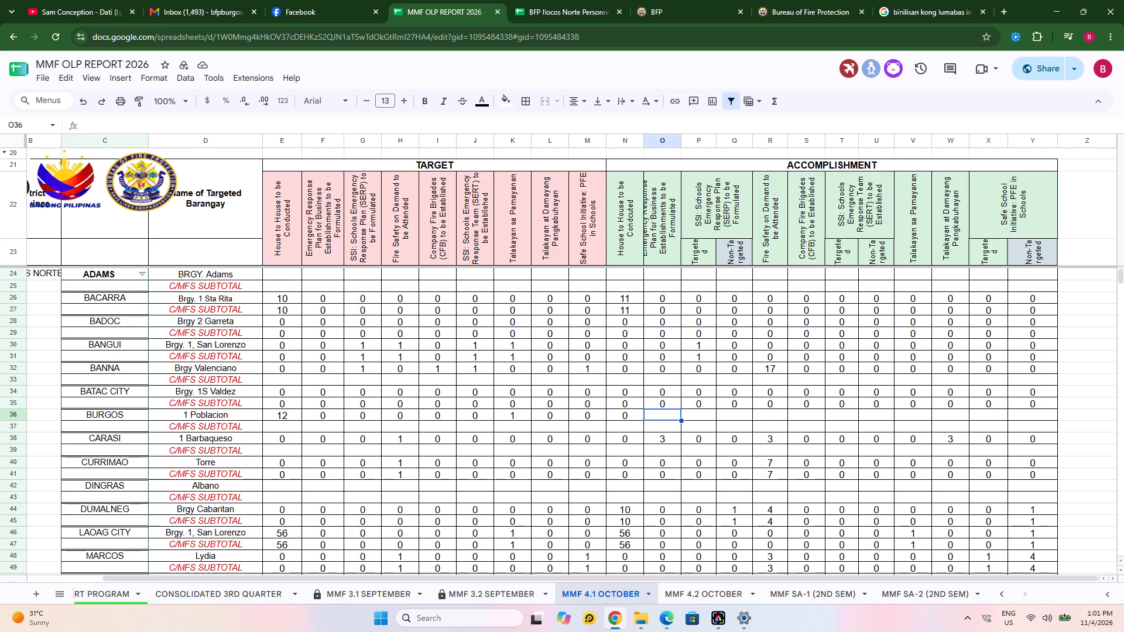
pyautogui.press('0')
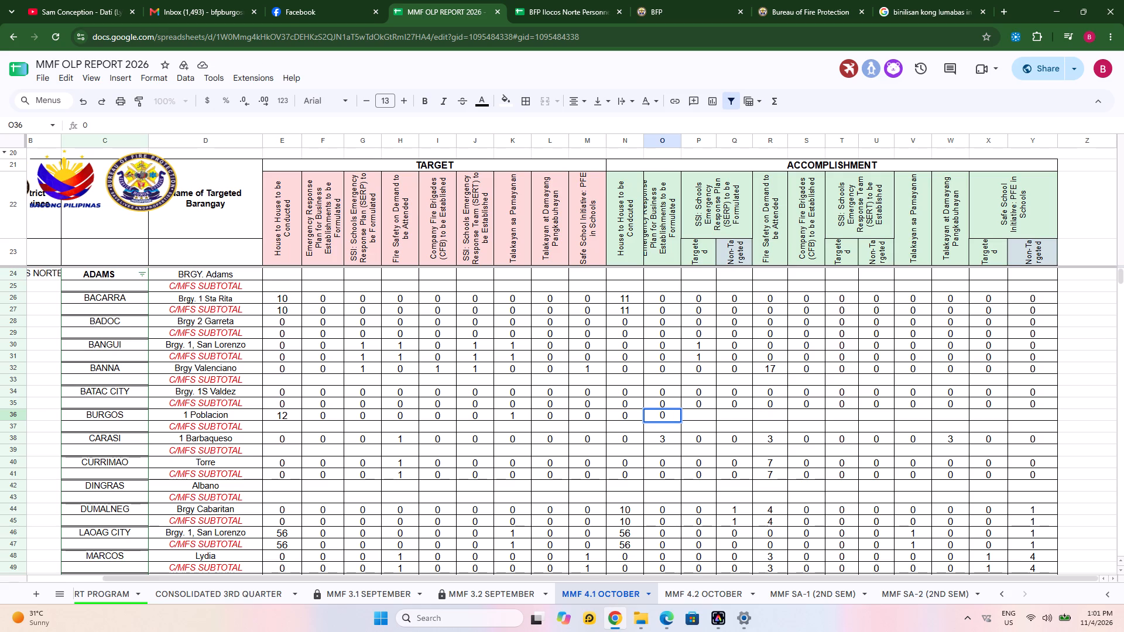
# Set the Burgos row's House to House ACCOMPLISHMENT to 12.
pyautogui.press('Right')
pyautogui.press('Left')
pyautogui.press('Left')
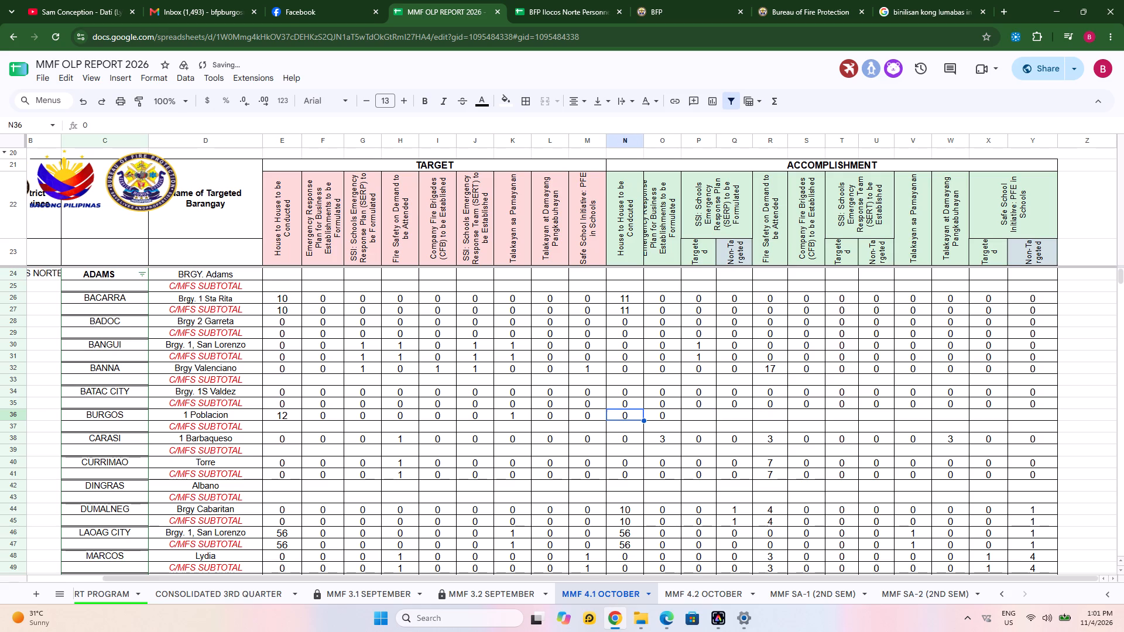
pyautogui.press('Left')
pyautogui.press('Down')
pyautogui.press('Up')
pyautogui.press('Right')
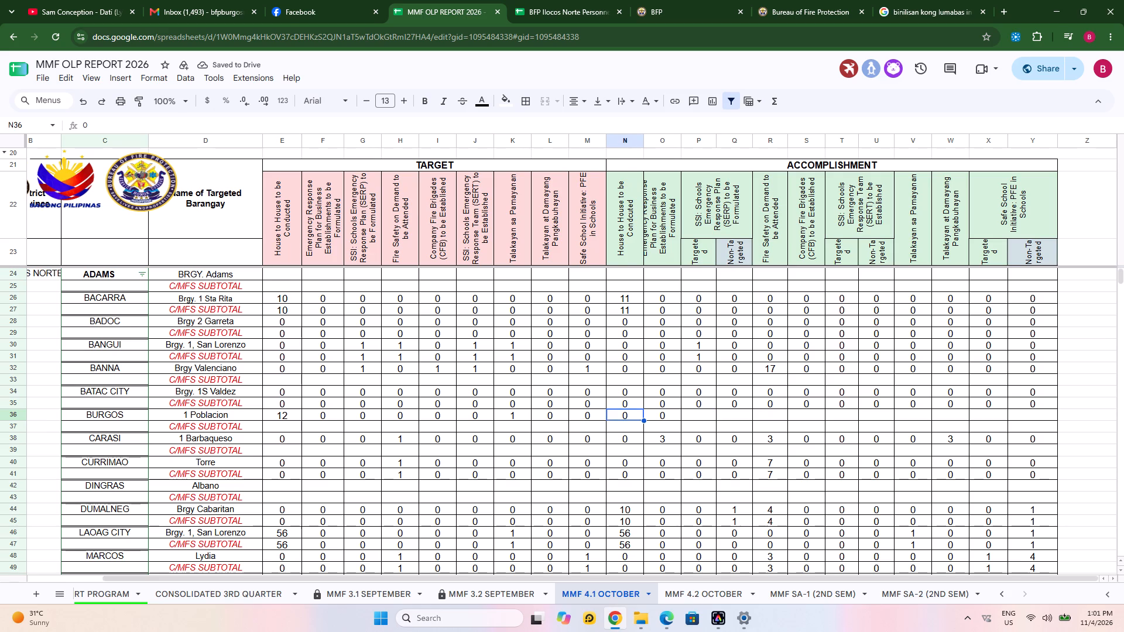
pyautogui.write('12')
pyautogui.press('Right')
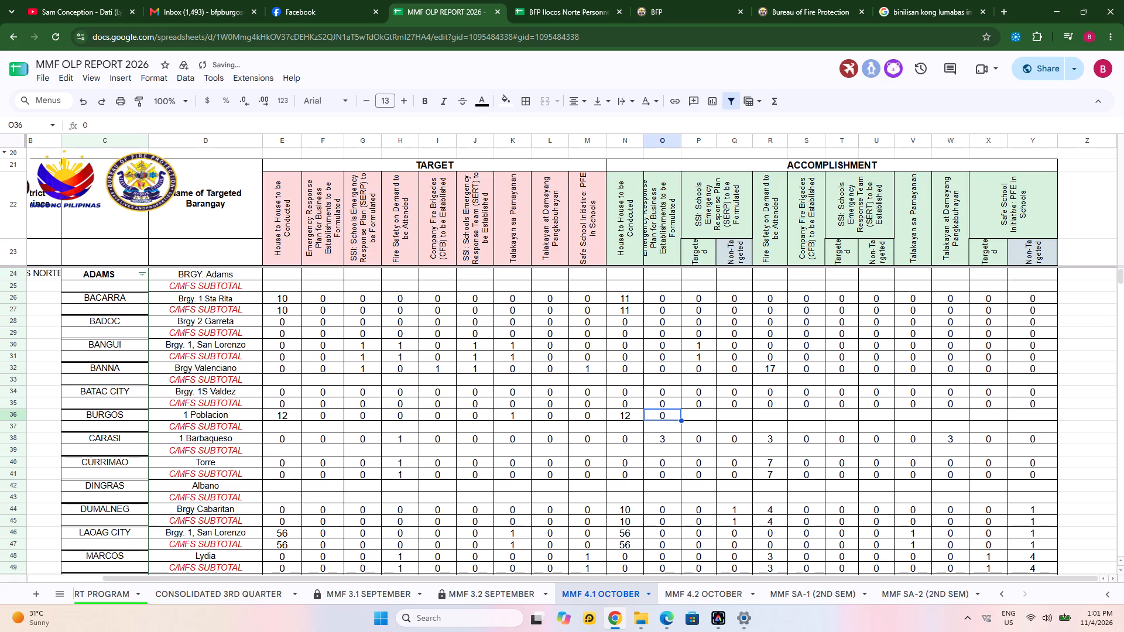
# Enter 0 in the Burgos row's ACCOMPLISHMENT columns from SERP Targeted through SERT Non-Targeted, including Fire Safety on Demand and Company Fire Brigades.
pyautogui.press('Right')
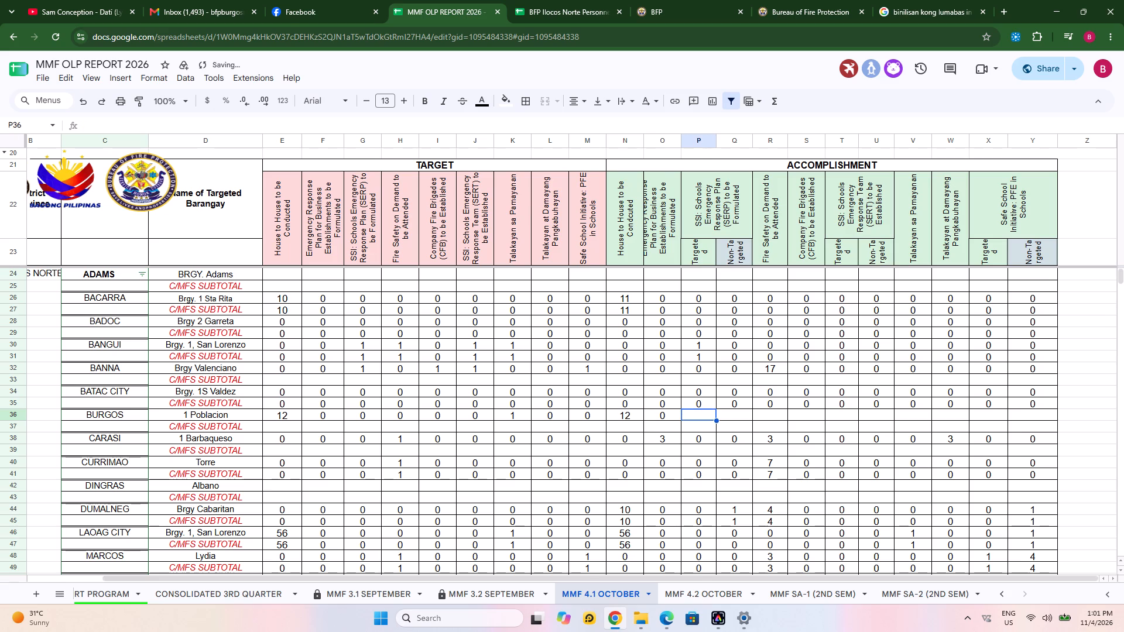
pyautogui.press('0')
pyautogui.press('Right')
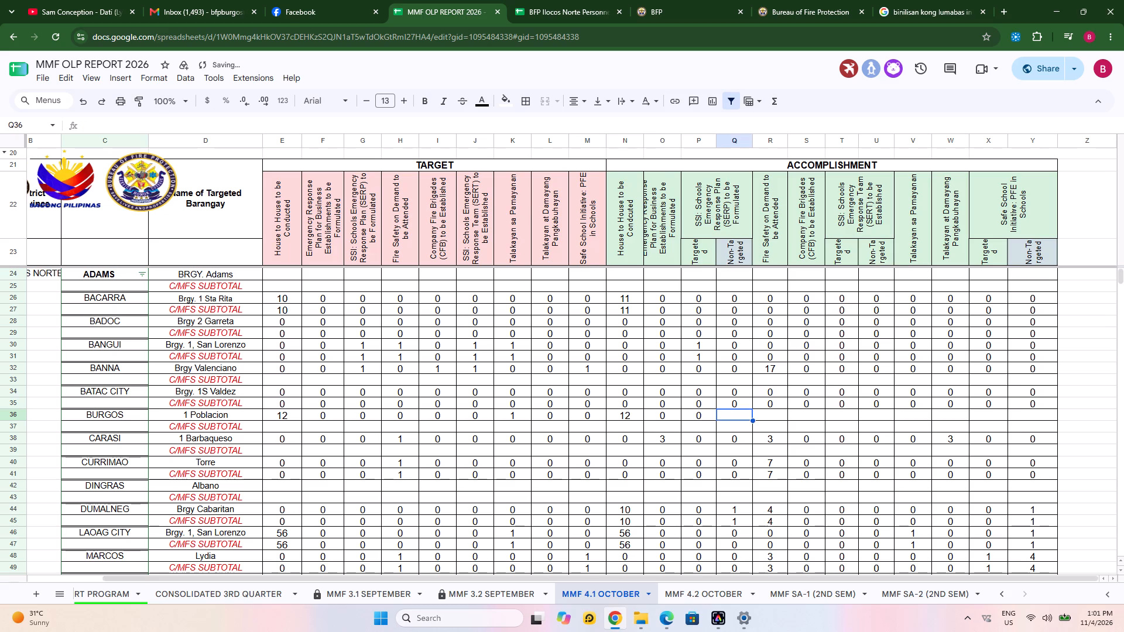
pyautogui.press('0')
pyautogui.press('Right')
pyautogui.press('0')
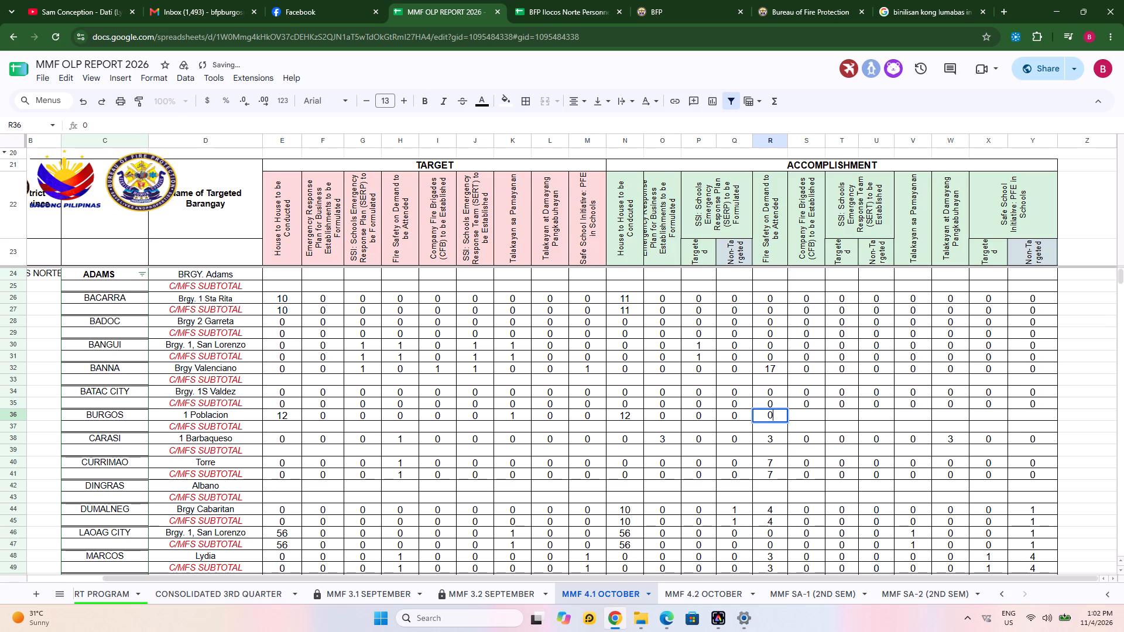
pyautogui.press('Right')
pyautogui.press('0')
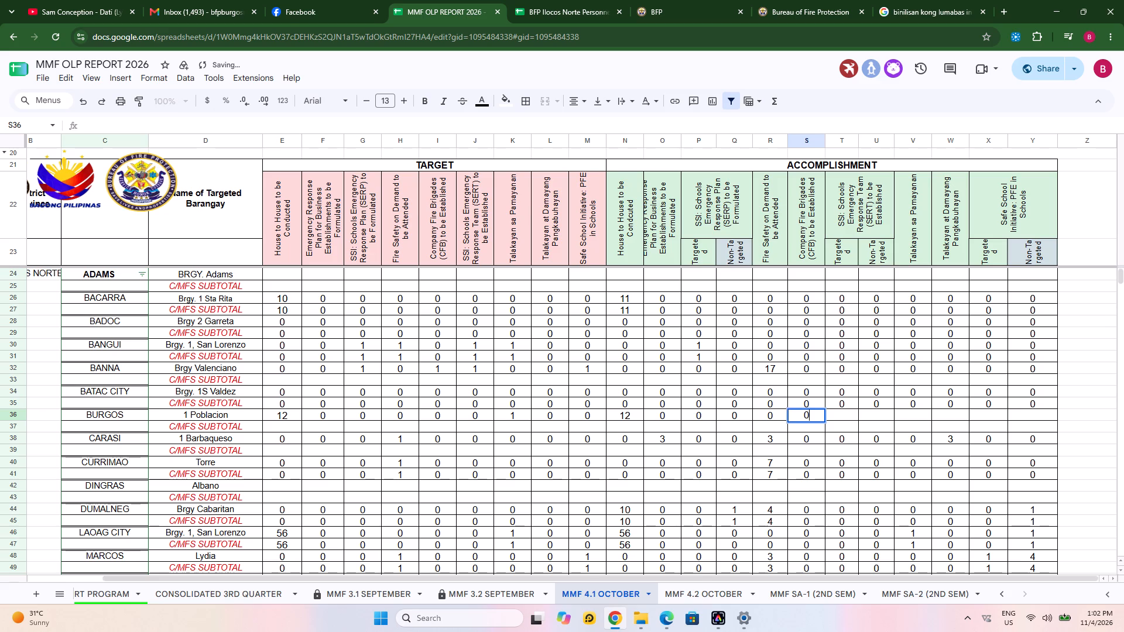
pyautogui.press('Right')
pyautogui.press('0')
pyautogui.press('Right')
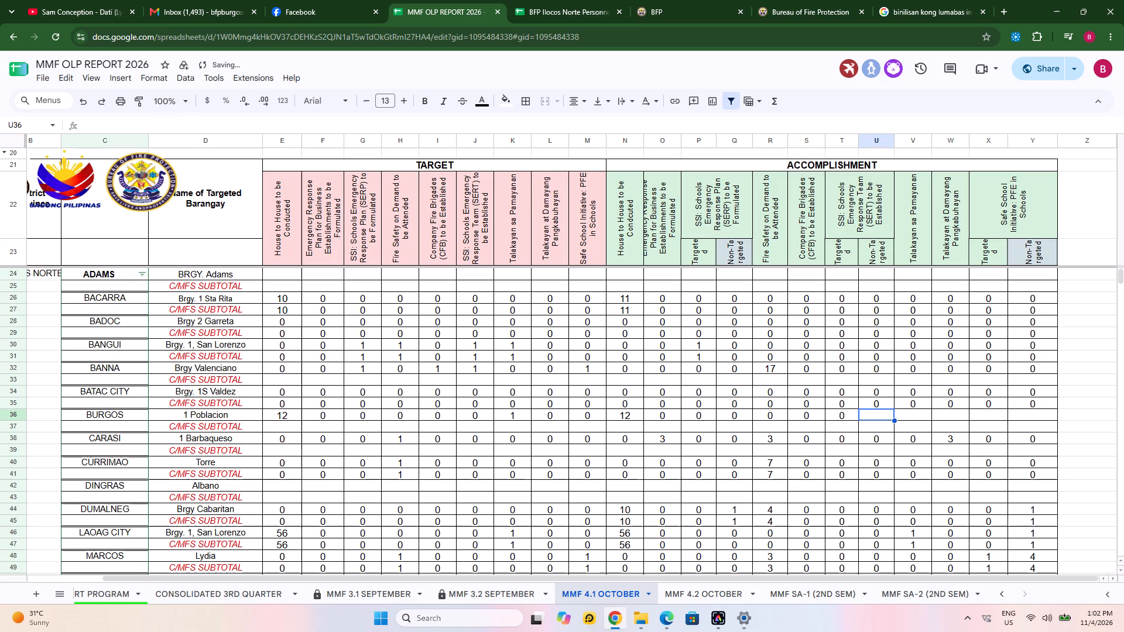
pyautogui.press('0')
pyautogui.press('Right')
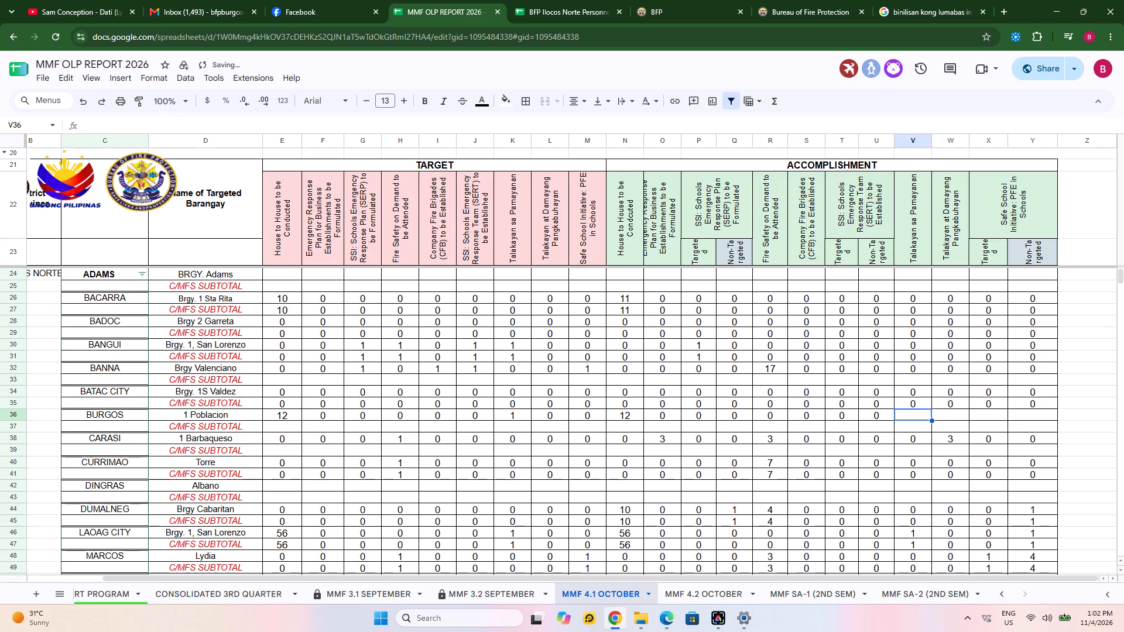
# Enter 1 for the Burgos Talakayan sa Pamayanan accomplishment and 0 for Talakayan at Damayang Pangkabuhayan and both Safe School Initiative columns.
pyautogui.press('1')
pyautogui.press('Right')
pyautogui.press('0')
pyautogui.press('Right')
pyautogui.press('0')
pyautogui.press('Right')
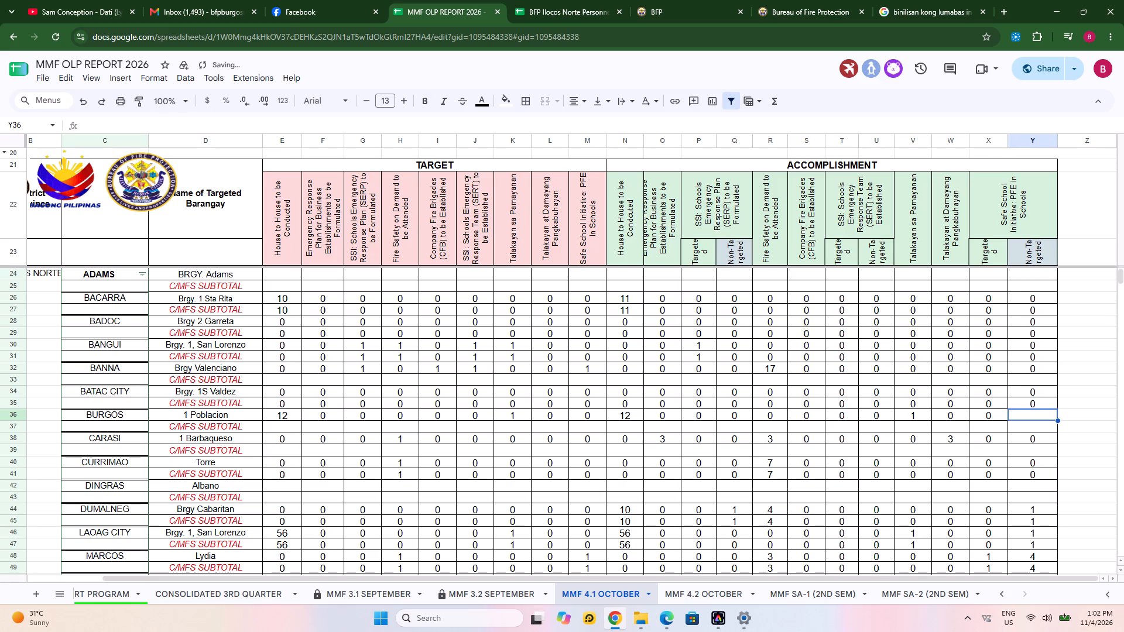
pyautogui.press('0')
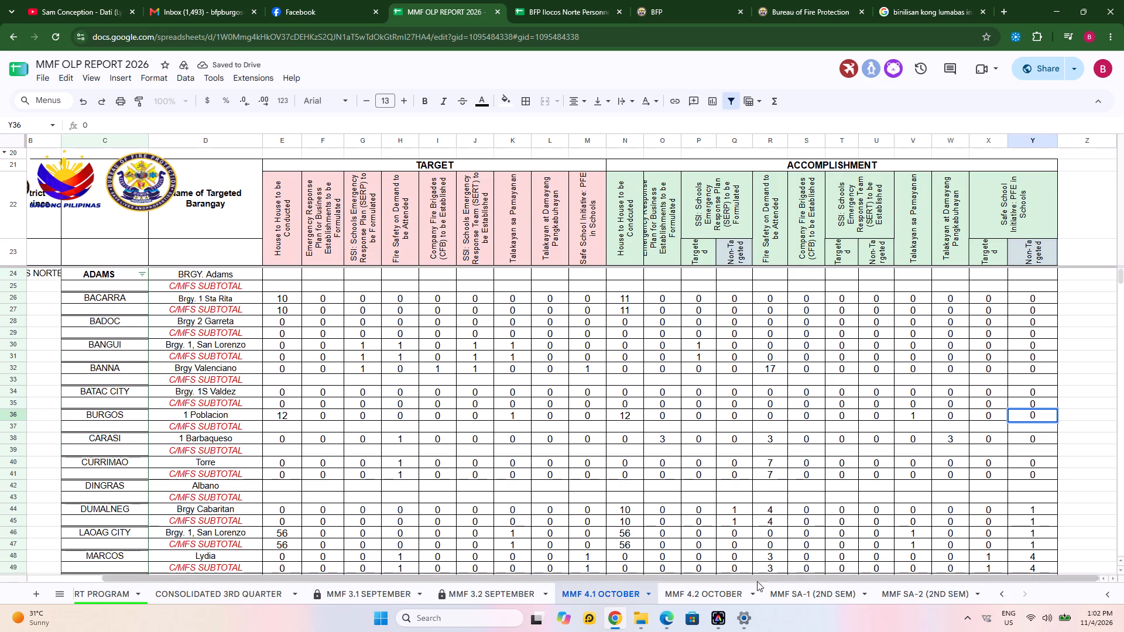
# Fill the Burgos row's TARGET and ACCOMPLISHMENT values down into its C/MFS SUBTOTAL row on the MMF 4.1 OCTOBER sheet.
pyautogui.click(681, 593)
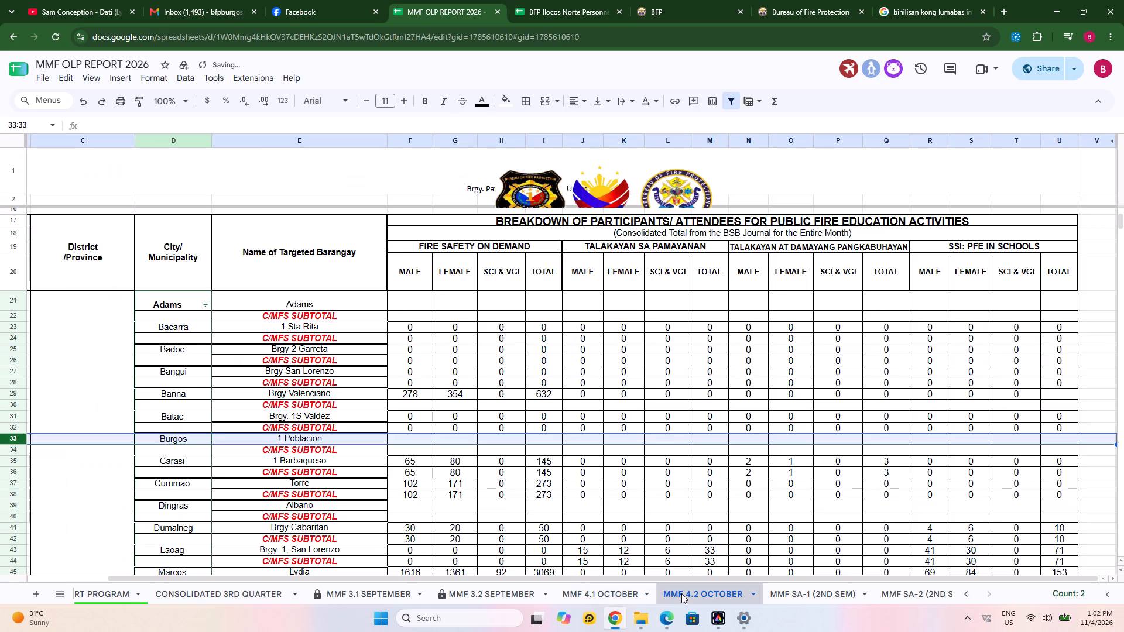
pyautogui.click(622, 593)
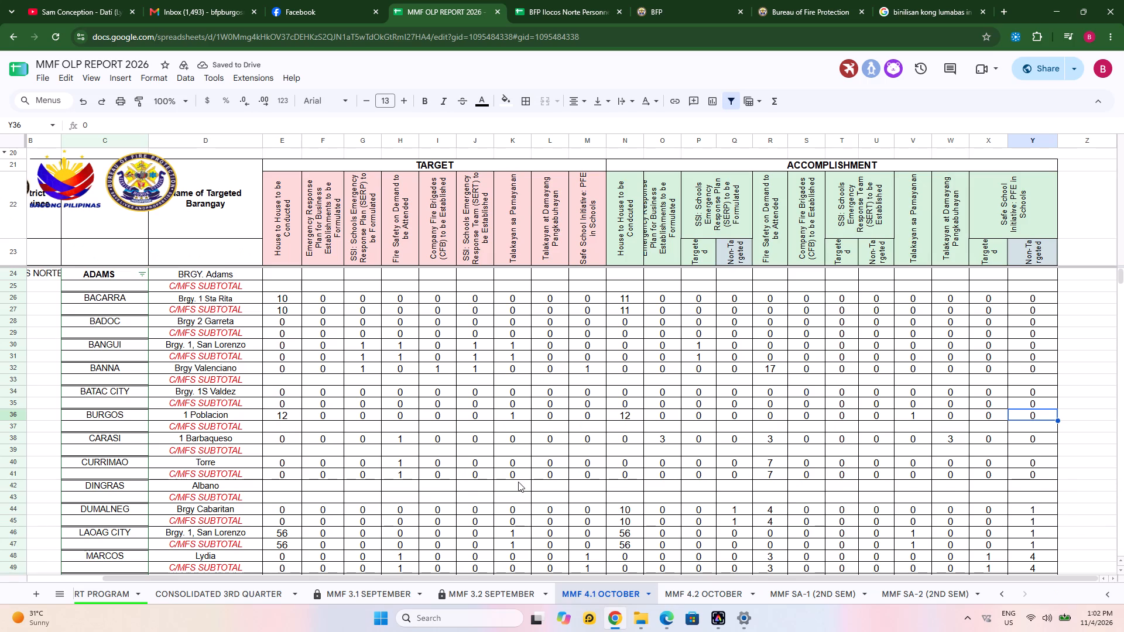
pyautogui.click(14, 414)
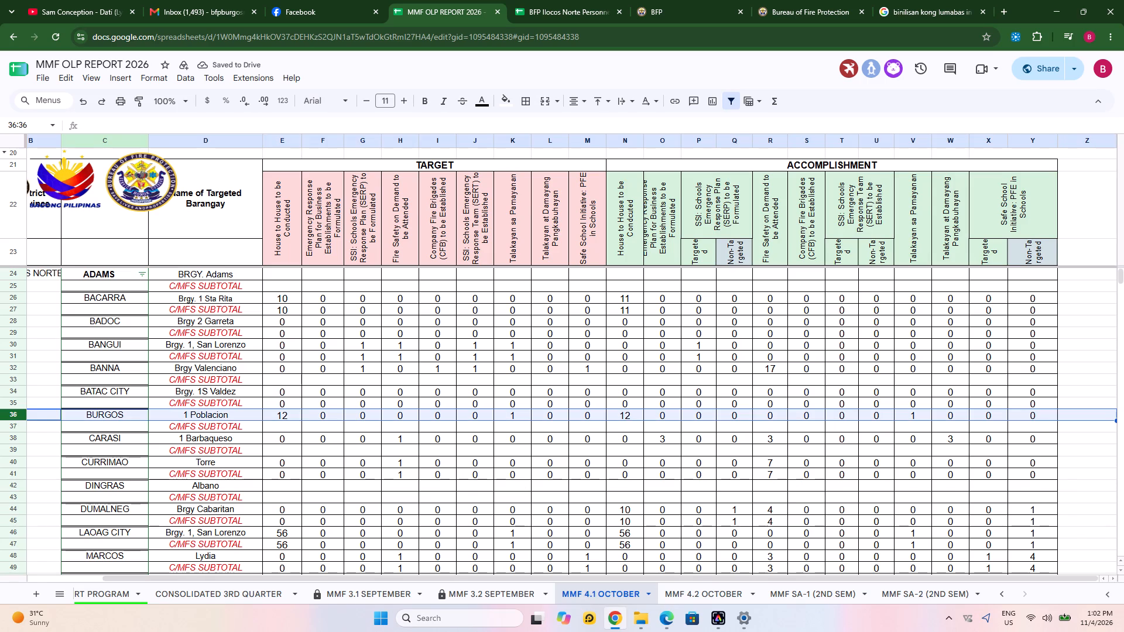
pyautogui.click(317, 420)
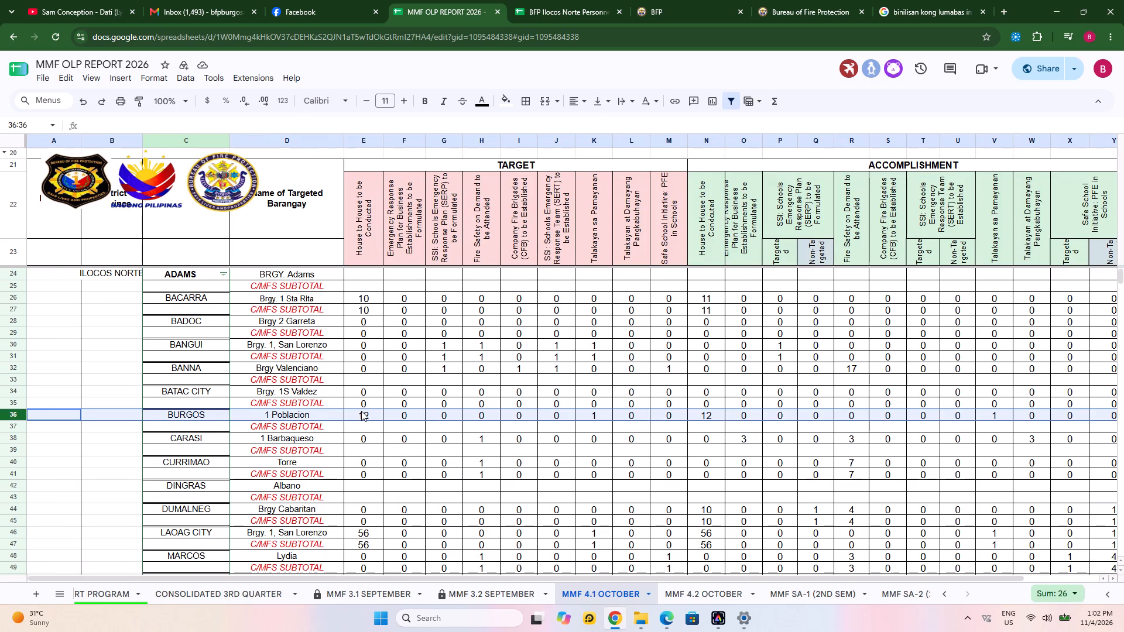
pyautogui.click(365, 434)
pyautogui.moveTo(362, 413); pyautogui.dragTo(370, 413)
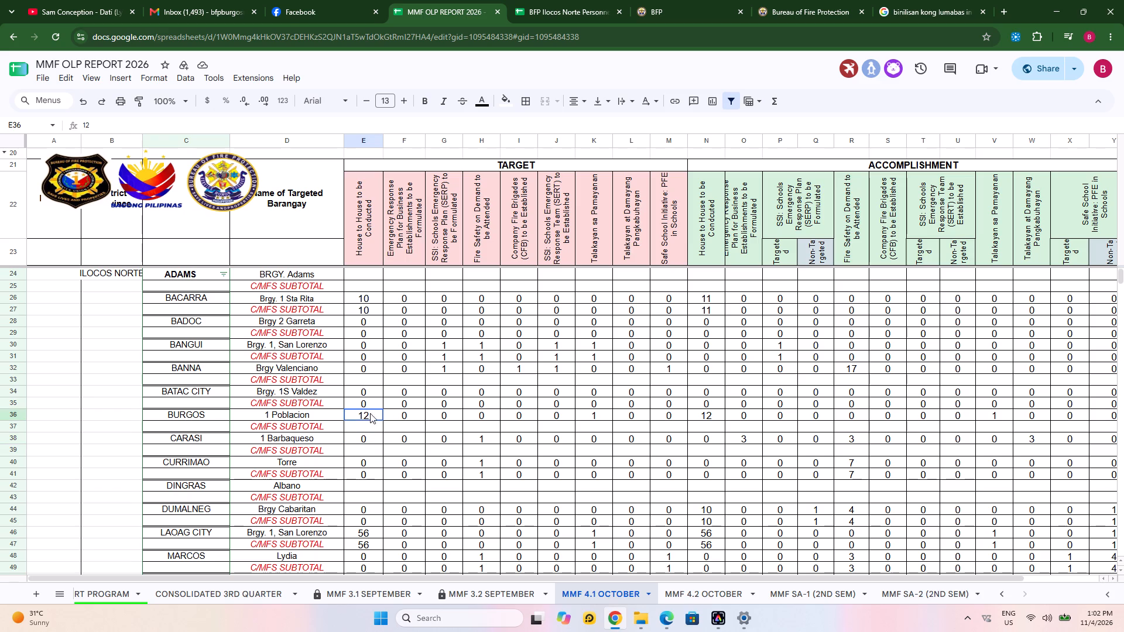
pyautogui.moveTo(370, 413); pyautogui.dragTo(1123, 410)
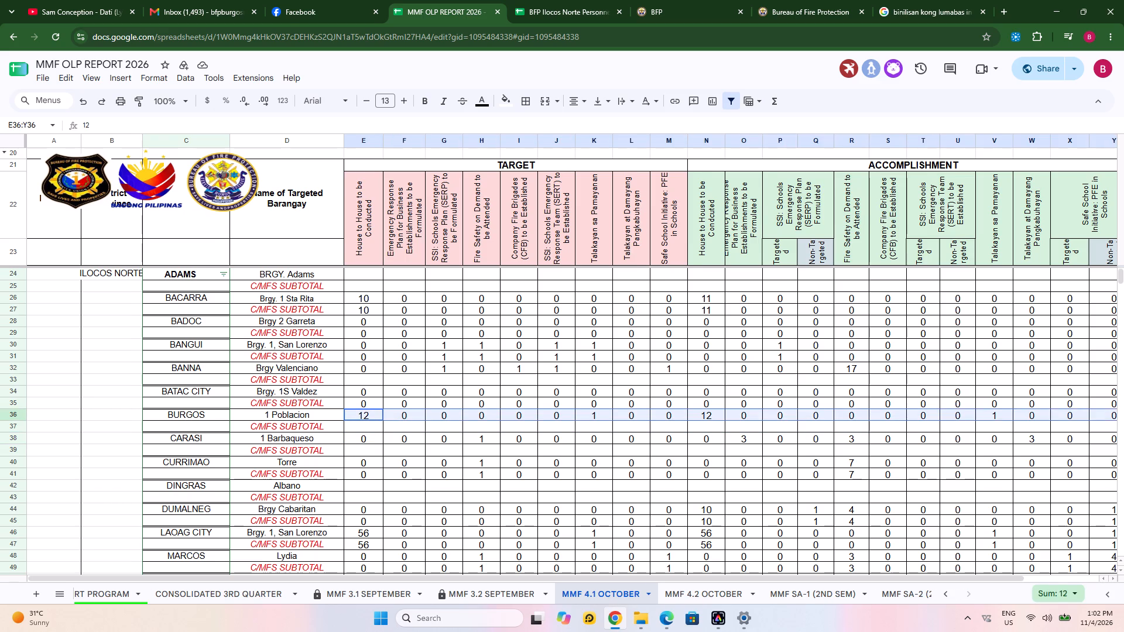
pyautogui.moveTo(1123, 410); pyautogui.dragTo(1042, 417)
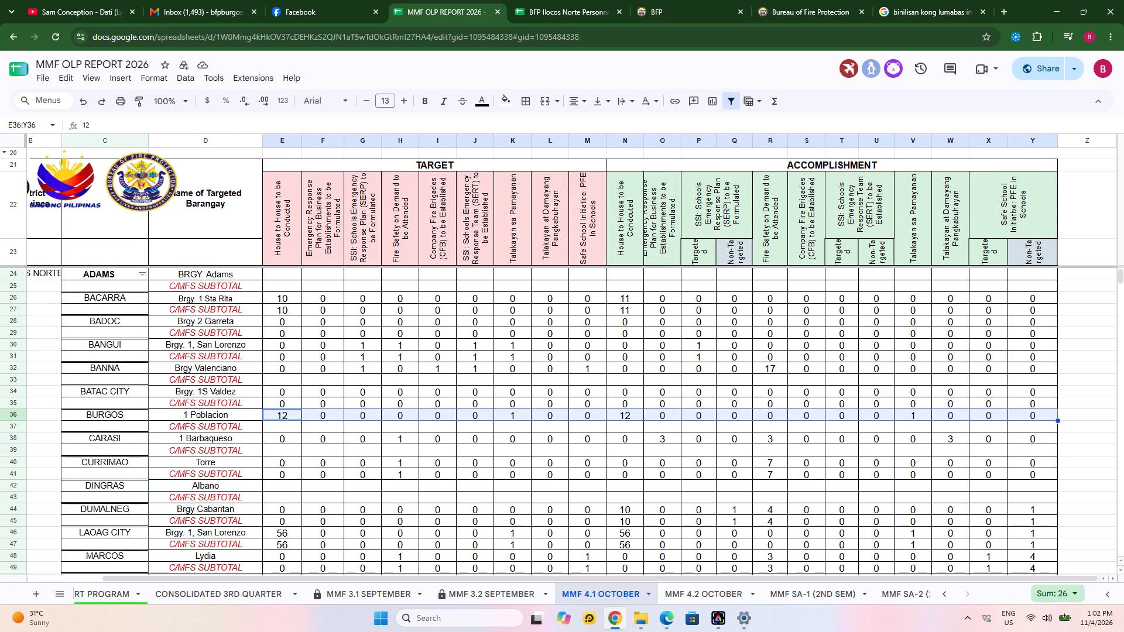
pyautogui.moveTo(1057, 421); pyautogui.dragTo(1056, 429)
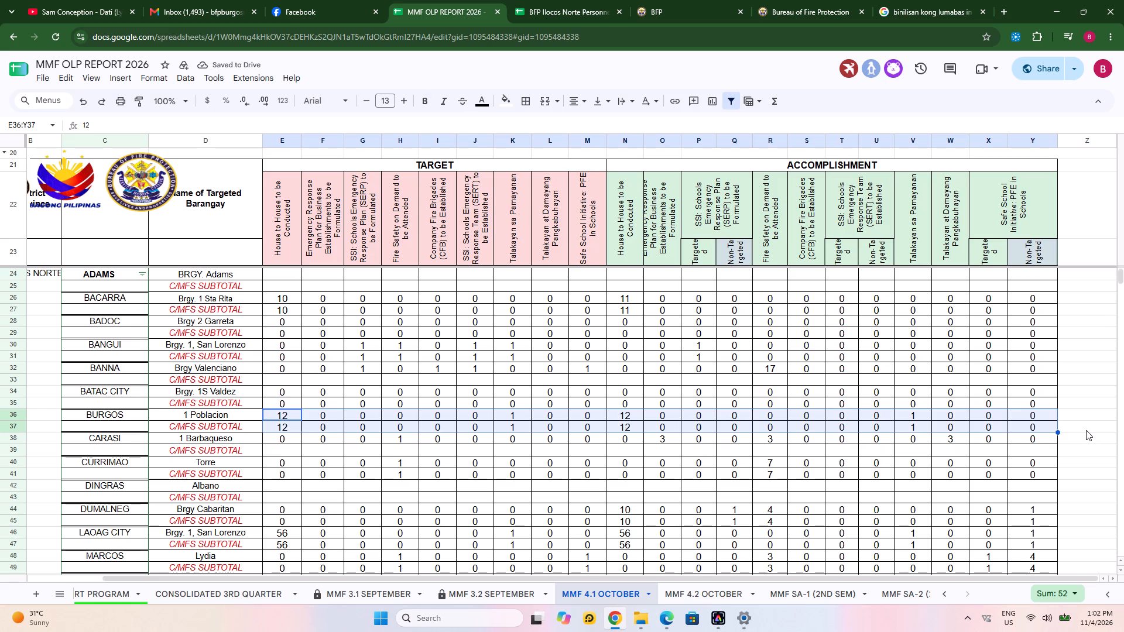
pyautogui.click(1086, 417)
# Compare the Burgos rows on the MMF 4.1 OCTOBER and MMF 4.2 OCTOBER sheets, ending on MMF 4.2 OCTOBER.
pyautogui.click(729, 596)
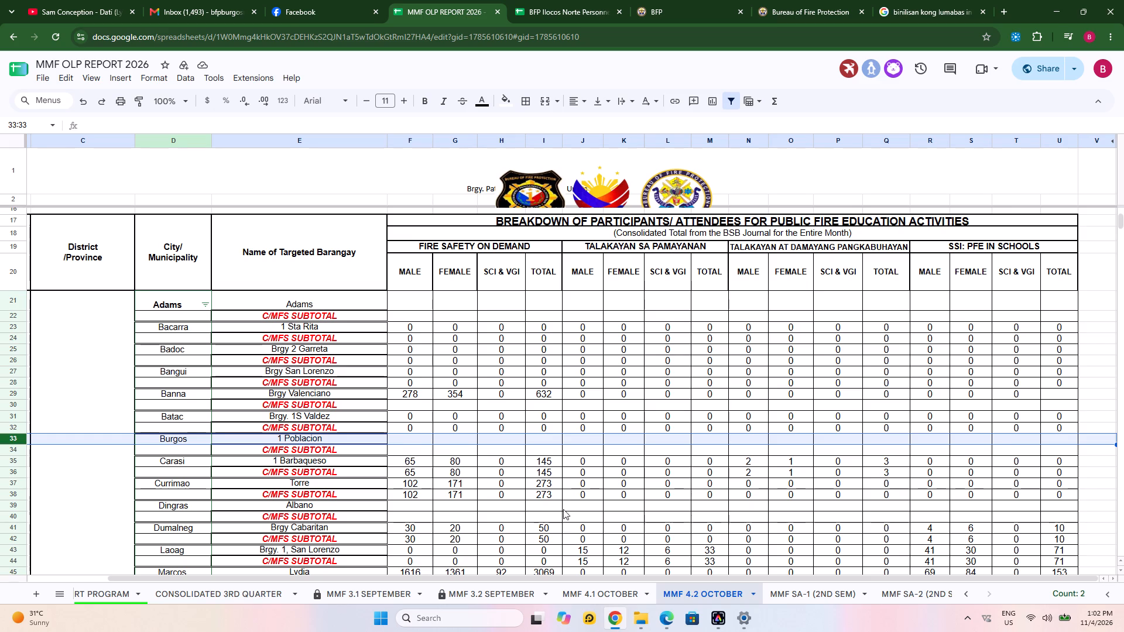
pyautogui.click(594, 592)
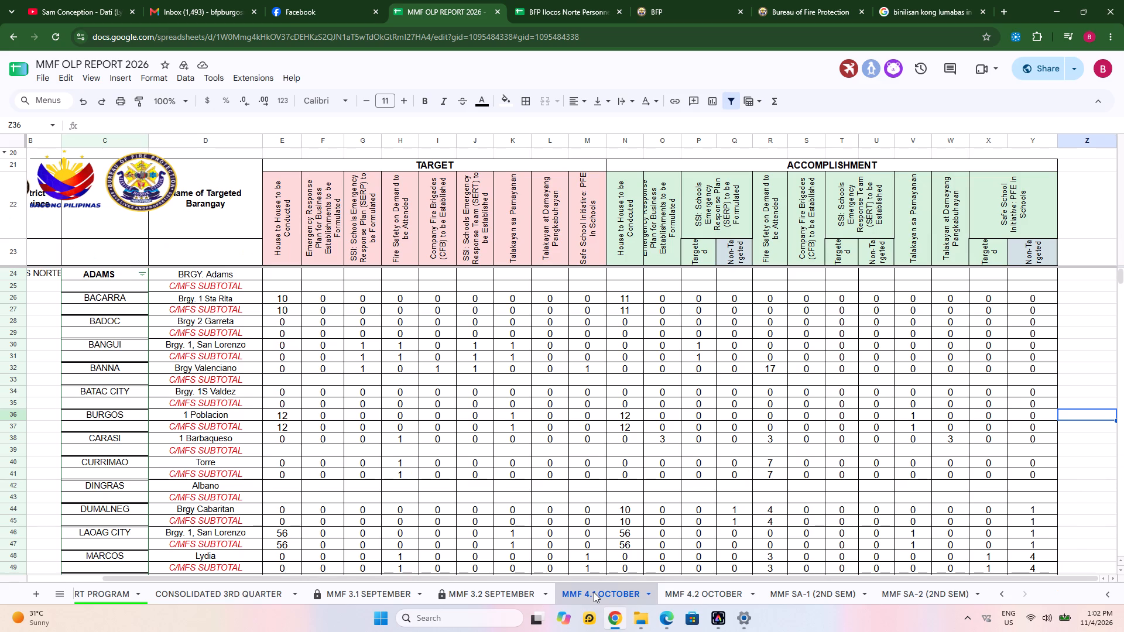
pyautogui.click(696, 592)
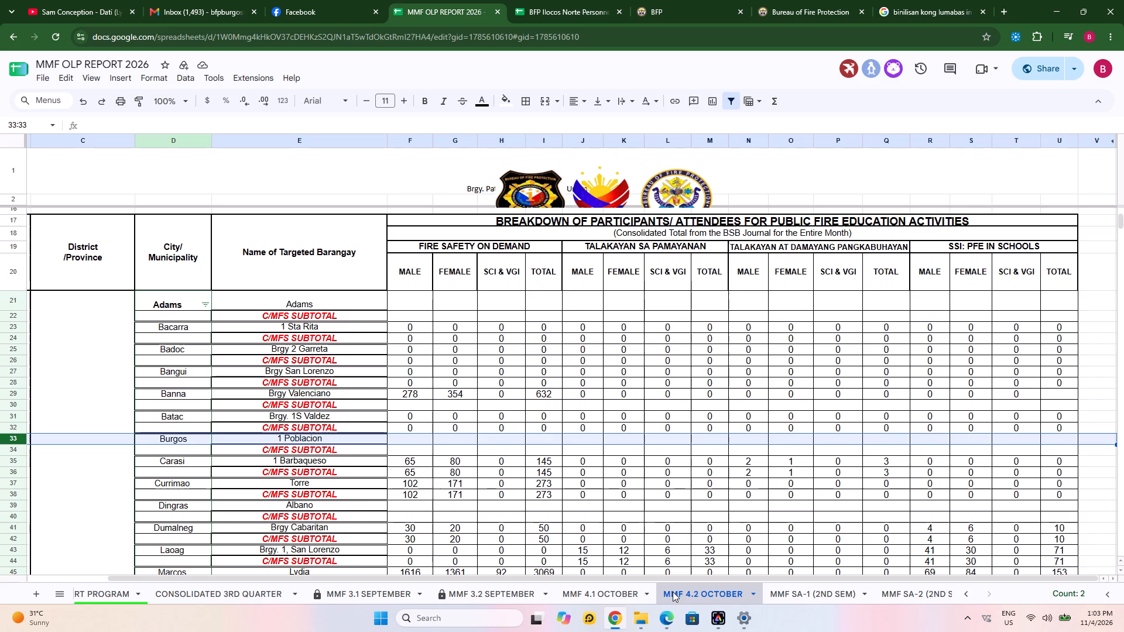
pyautogui.click(621, 590)
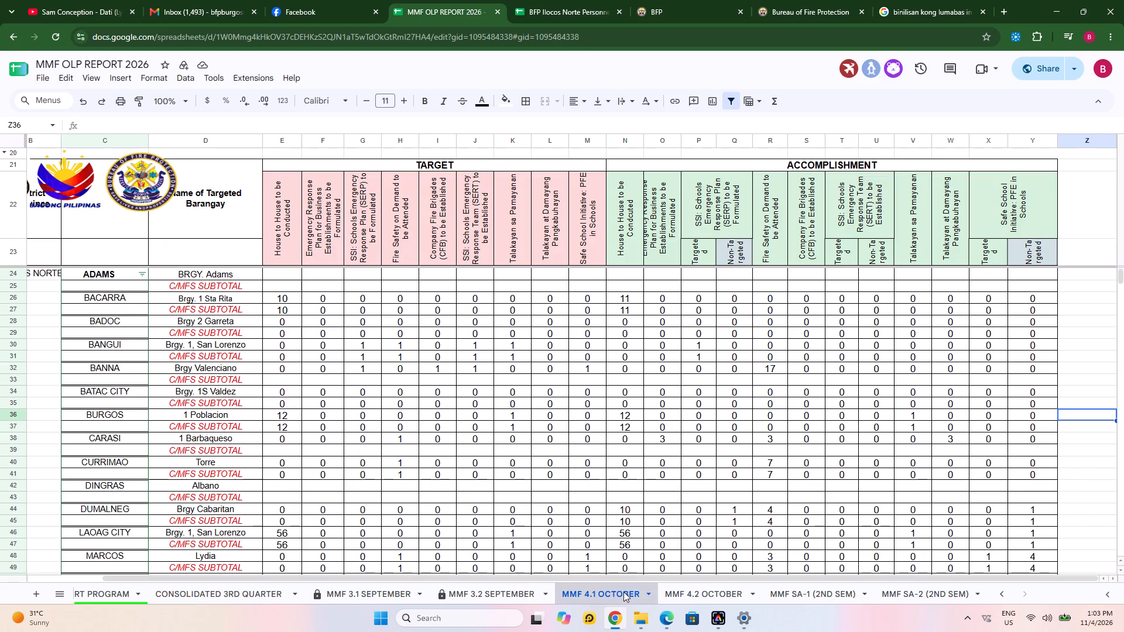
pyautogui.click(696, 592)
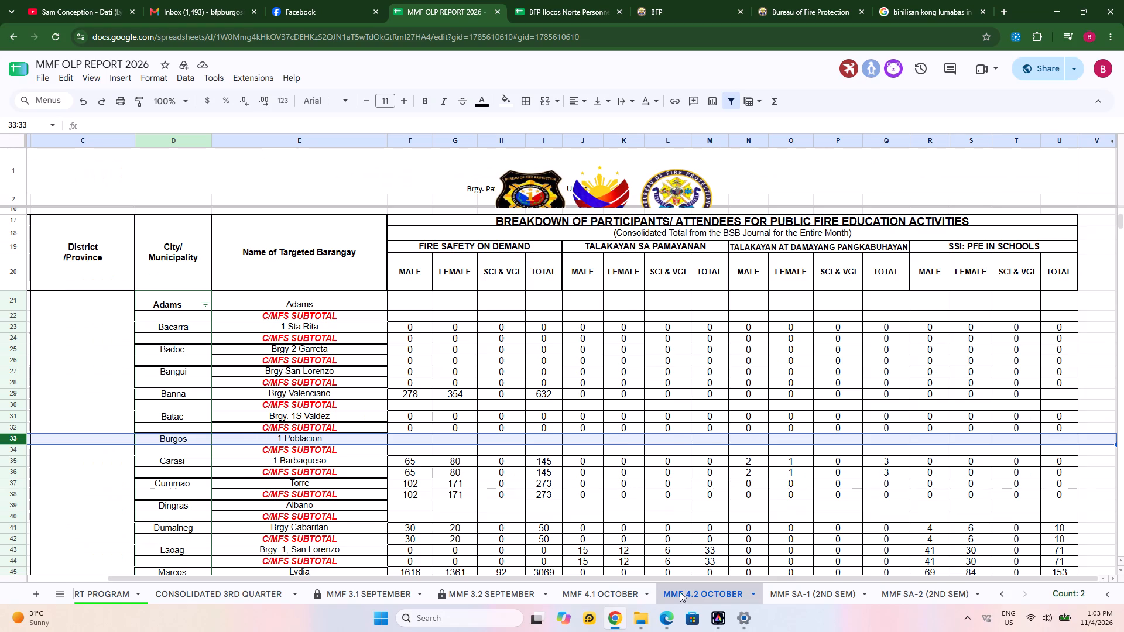
pyautogui.click(638, 590)
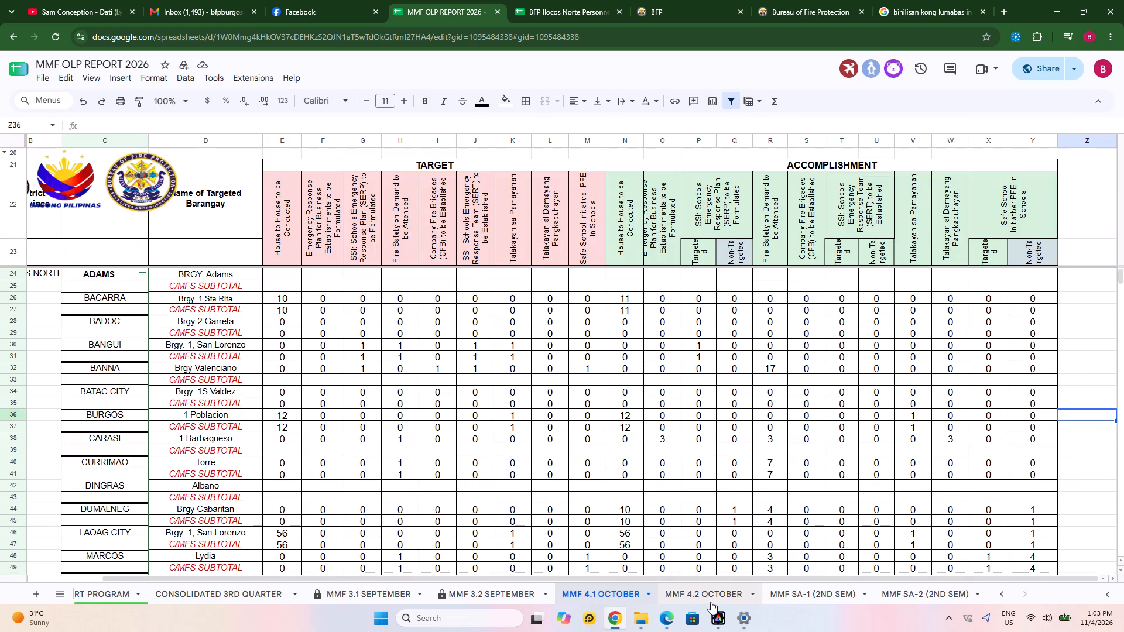
pyautogui.click(712, 600)
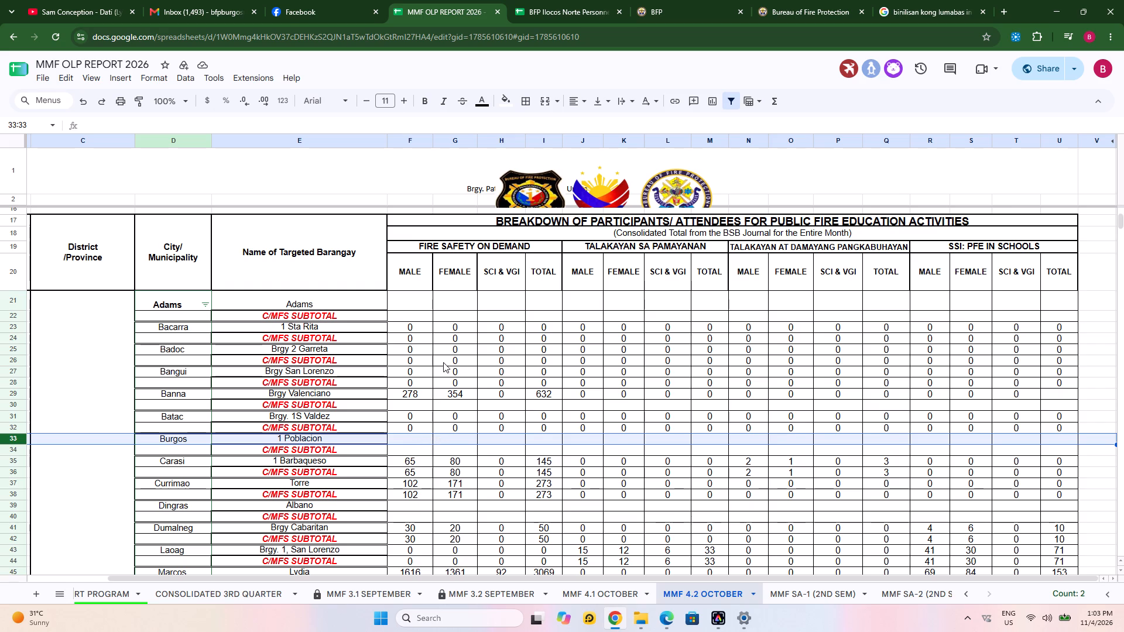
# Check the Burgos row on MMF 4.1 OCTOBER against its still-empty Fire Safety on Demand cells on MMF 4.2 OCTOBER.
pyautogui.click(619, 589)
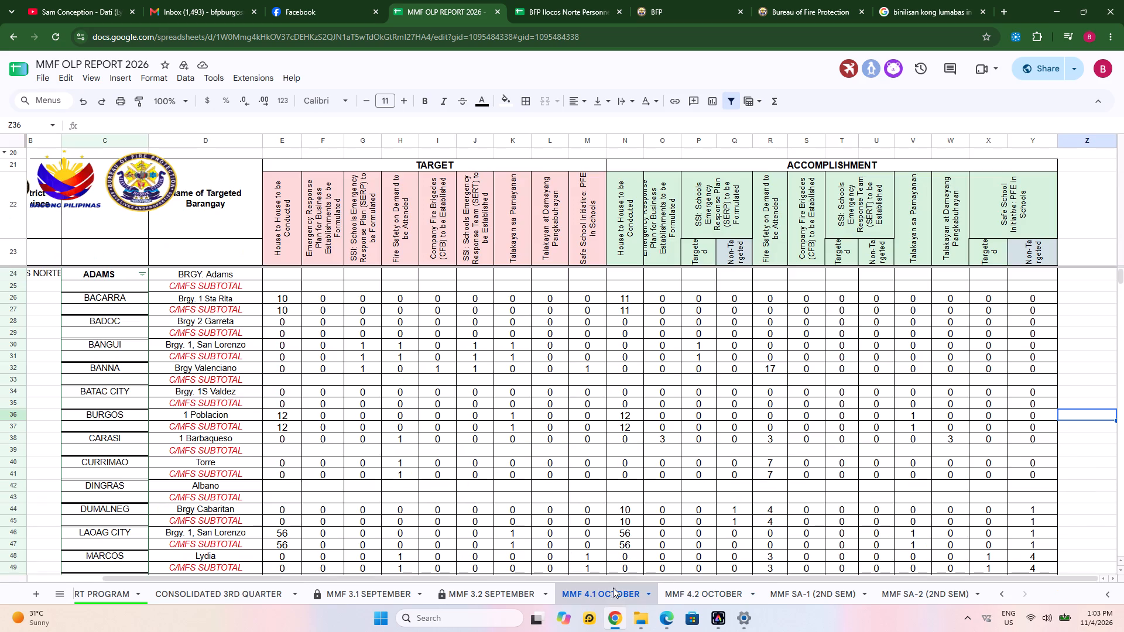
pyautogui.click(701, 596)
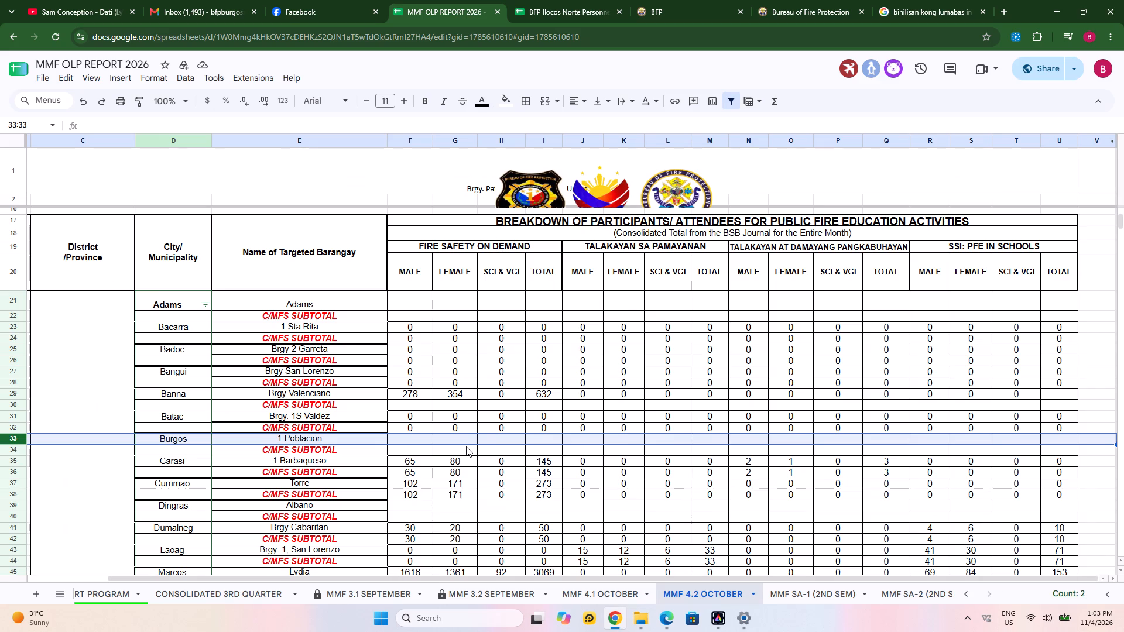
pyautogui.click(419, 439)
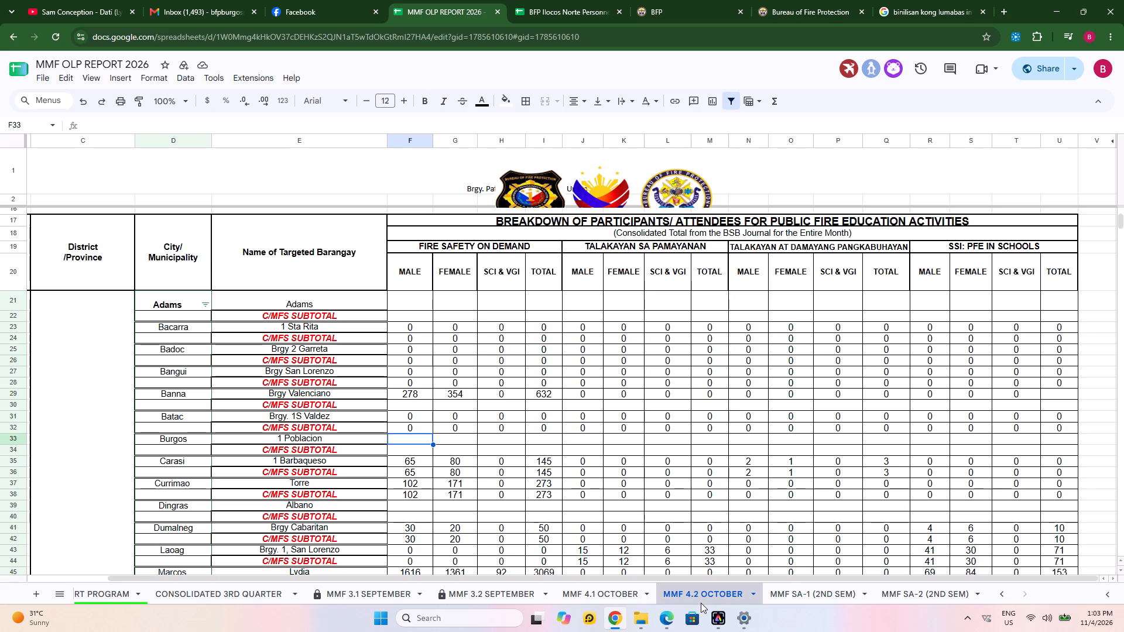
pyautogui.click(620, 592)
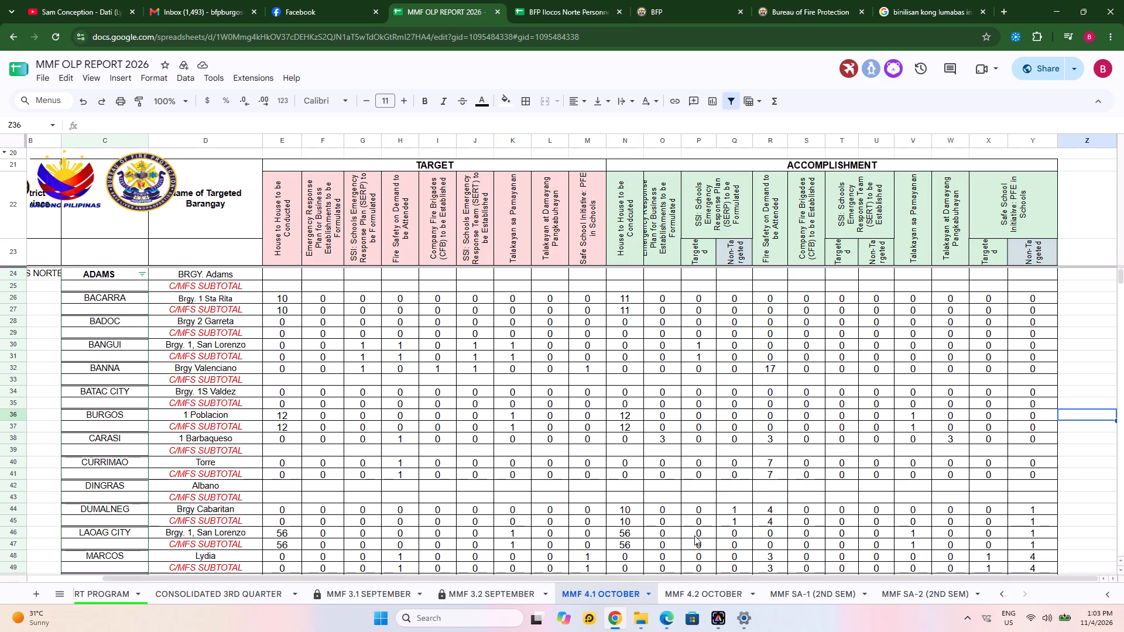
pyautogui.click(715, 596)
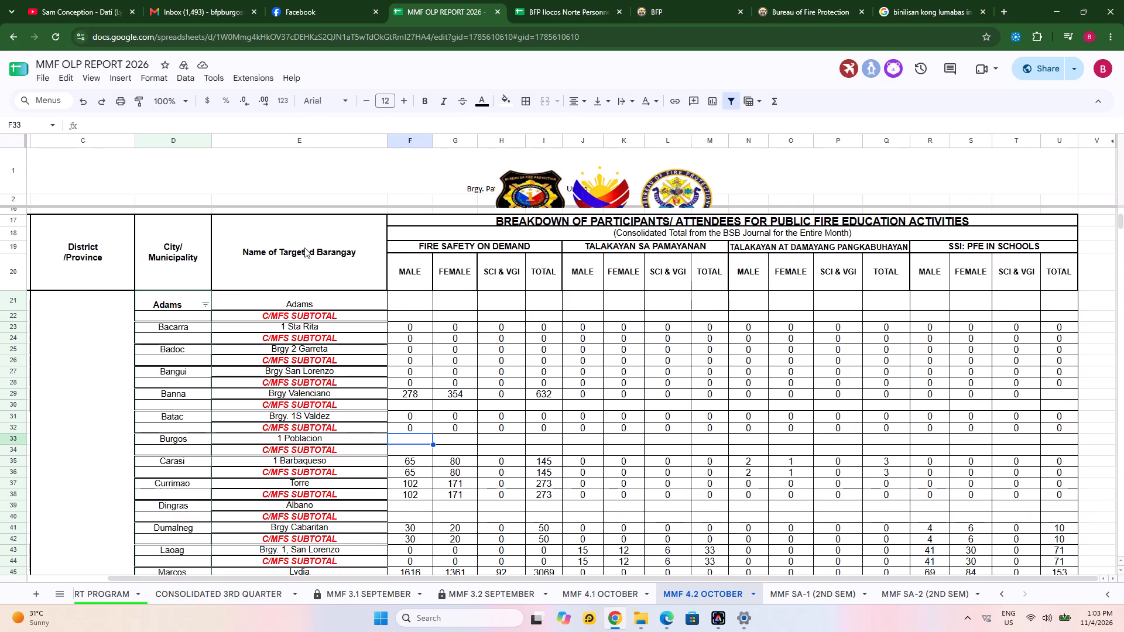
pyautogui.click(416, 441)
pyautogui.tripleClick(416, 441)
pyautogui.tripleClick(416, 441)
pyautogui.tripleClick(416, 441)
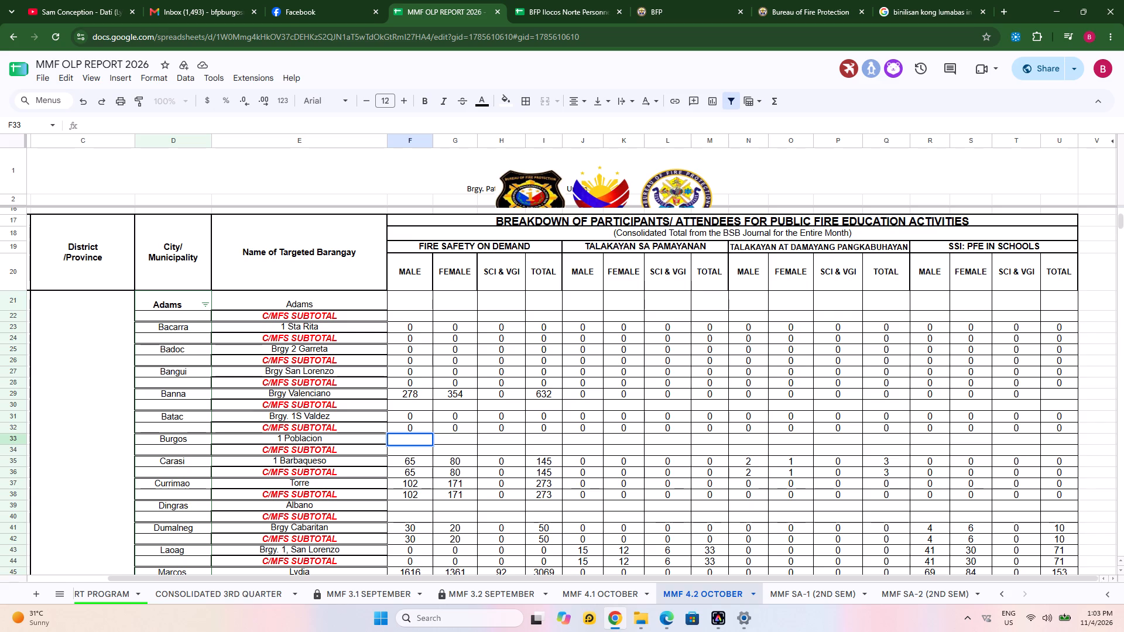
pyautogui.tripleClick(416, 441)
pyautogui.tripleClick(416, 441)
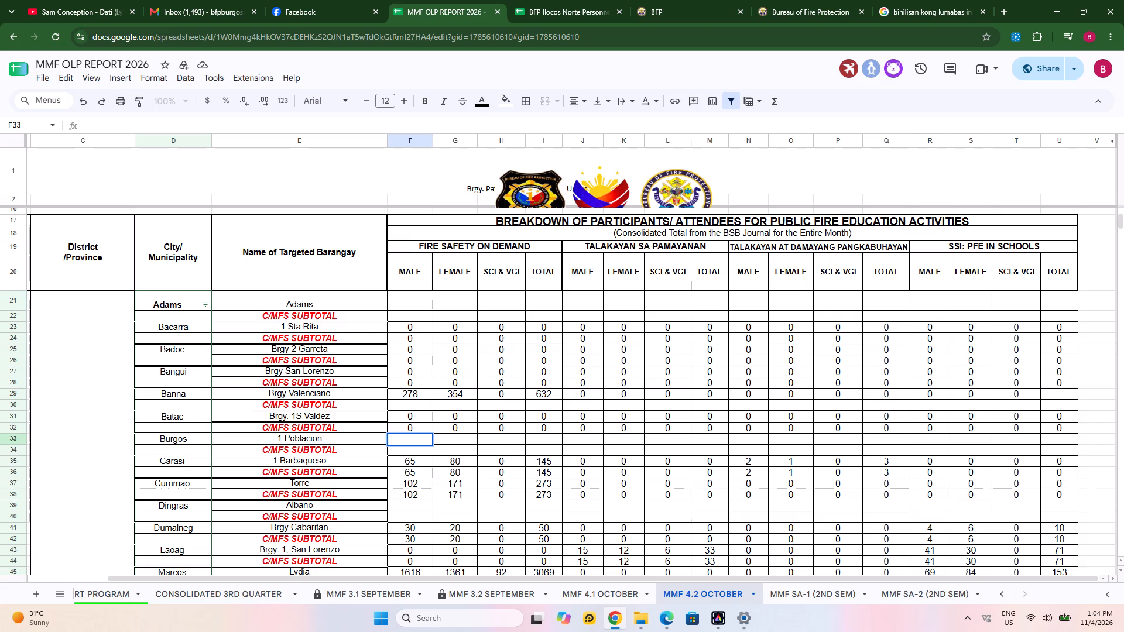
pyautogui.click(414, 438)
pyautogui.click(633, 597)
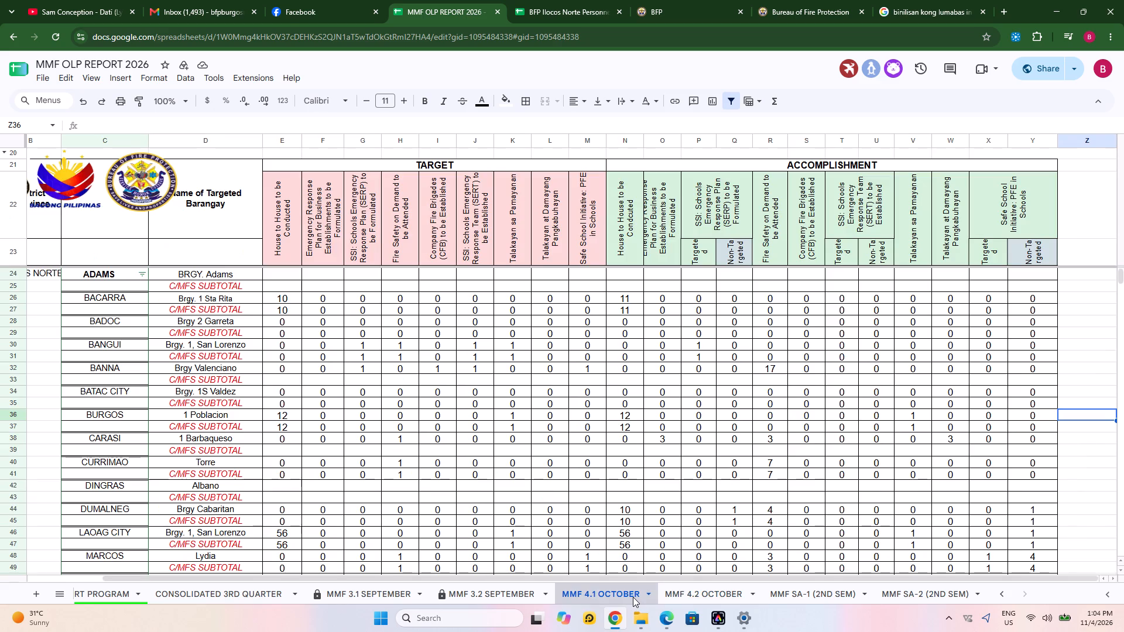
pyautogui.click(683, 594)
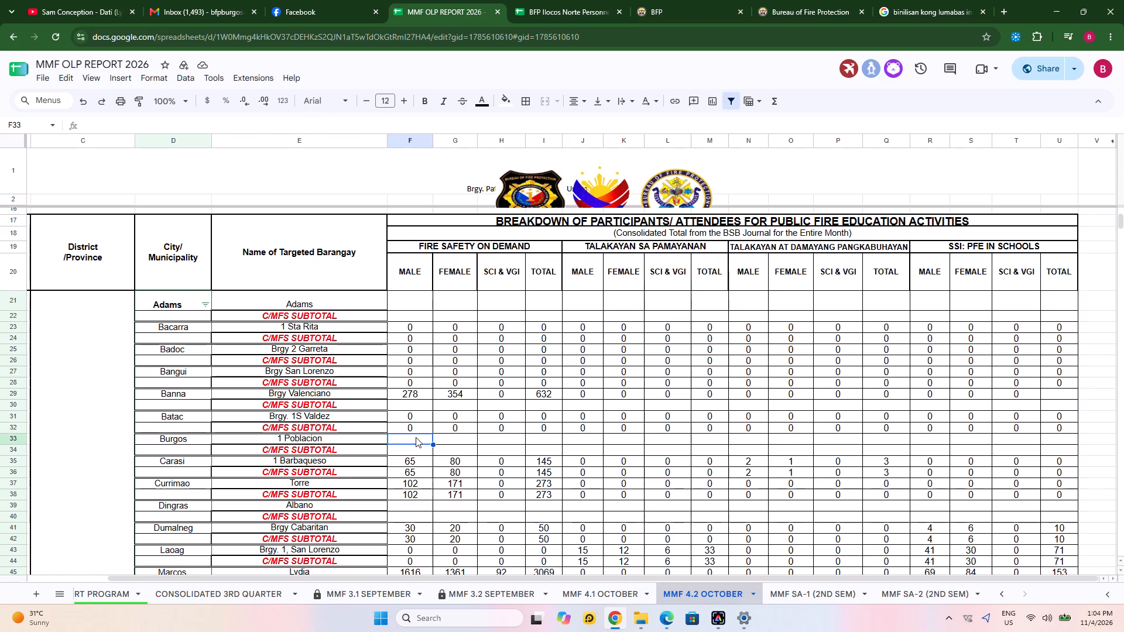
# Enter the Burgos Fire Safety on Demand participants on MMF 4.2 OCTOBER: 7 male, 5 female, 0 SCI & VGI, 12 total.
pyautogui.click(409, 439)
pyautogui.press('7')
pyautogui.click(449, 438)
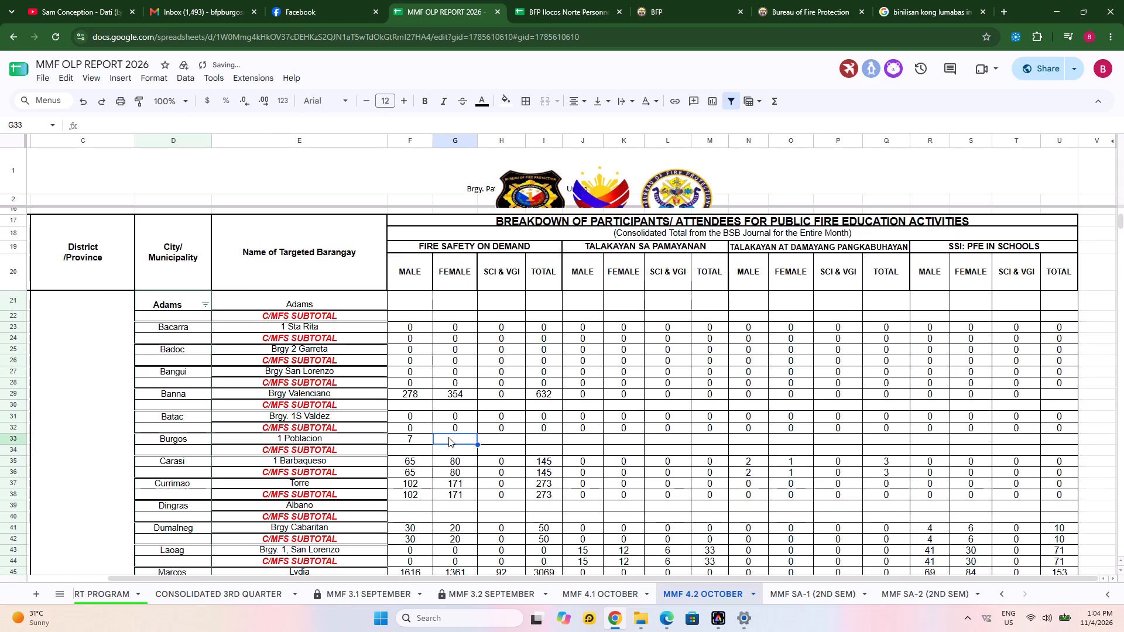
pyautogui.press('5')
pyautogui.click(473, 447)
pyautogui.click(491, 440)
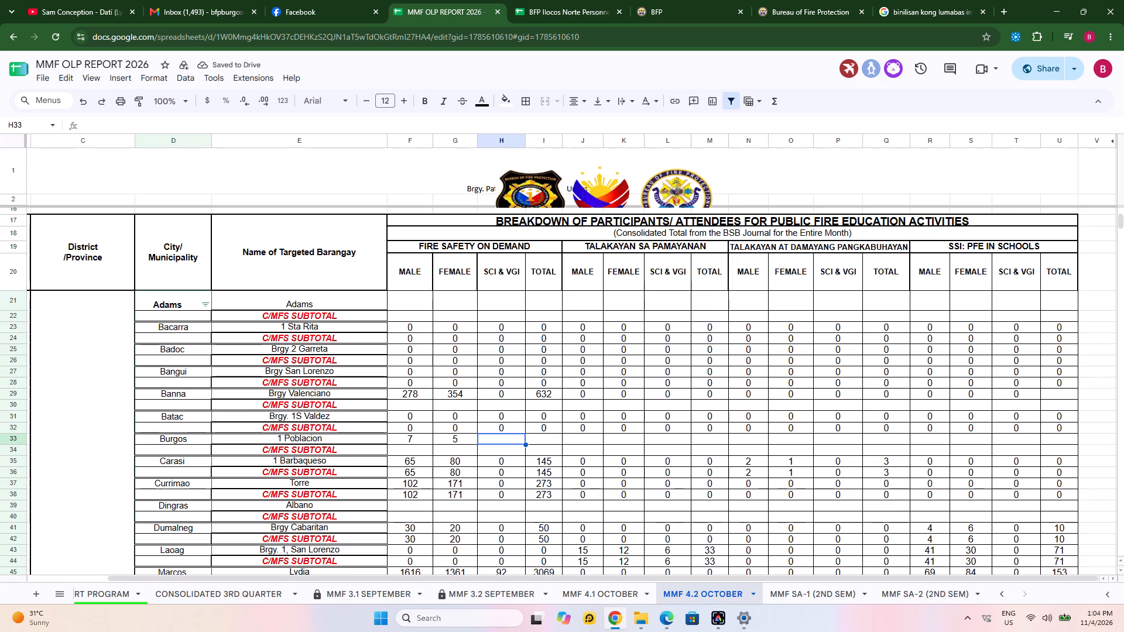
pyautogui.press('0')
pyautogui.click(543, 441)
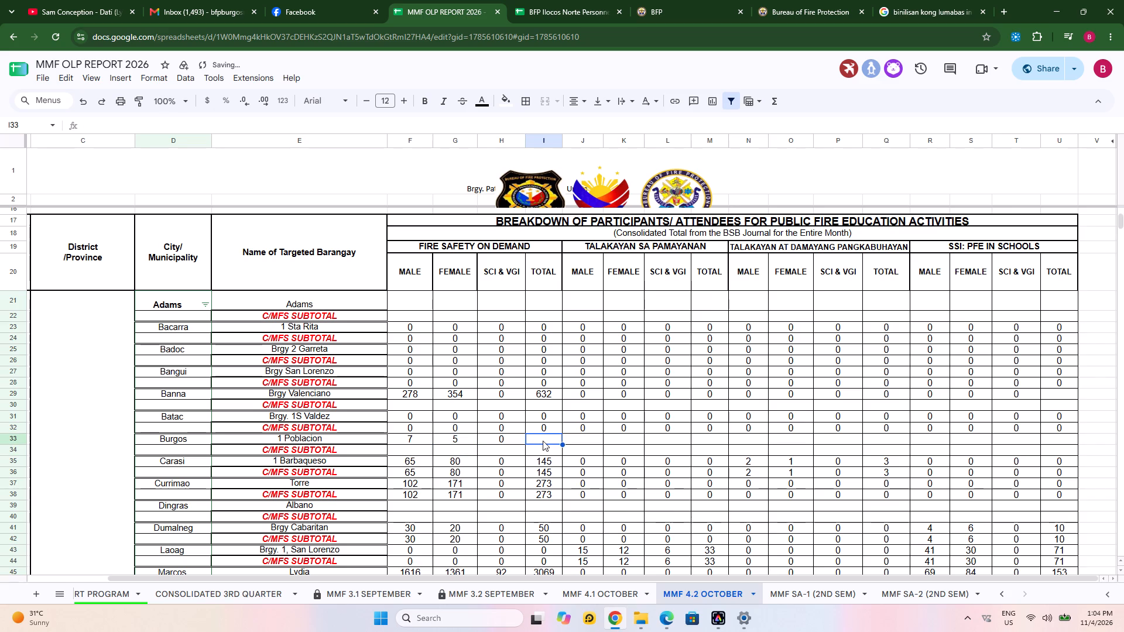
pyautogui.write('12')
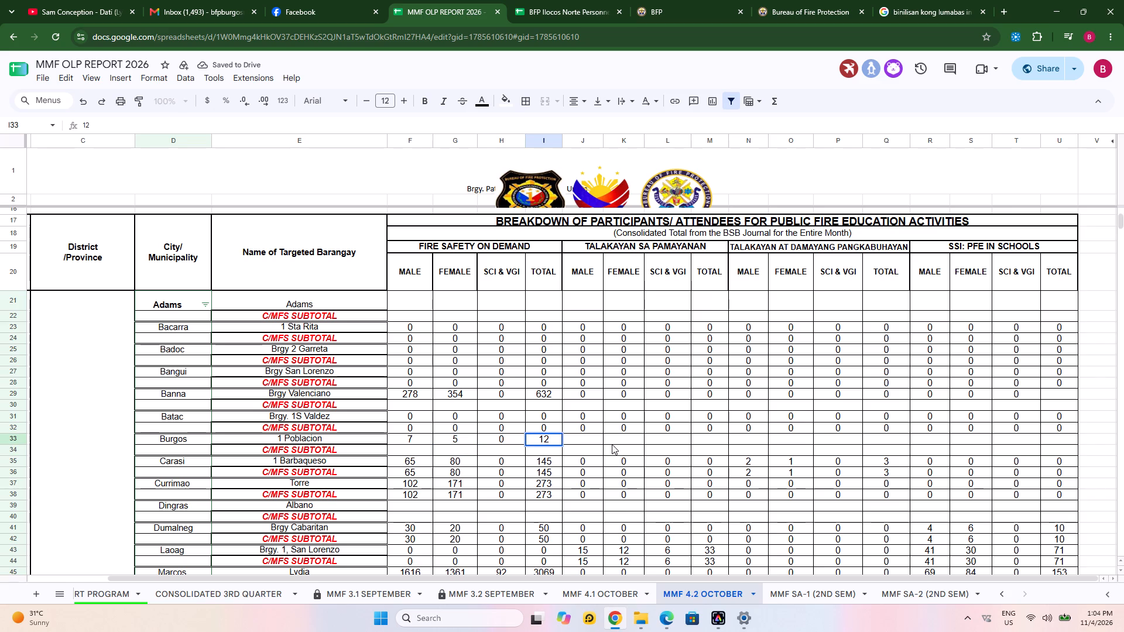
pyautogui.click(608, 443)
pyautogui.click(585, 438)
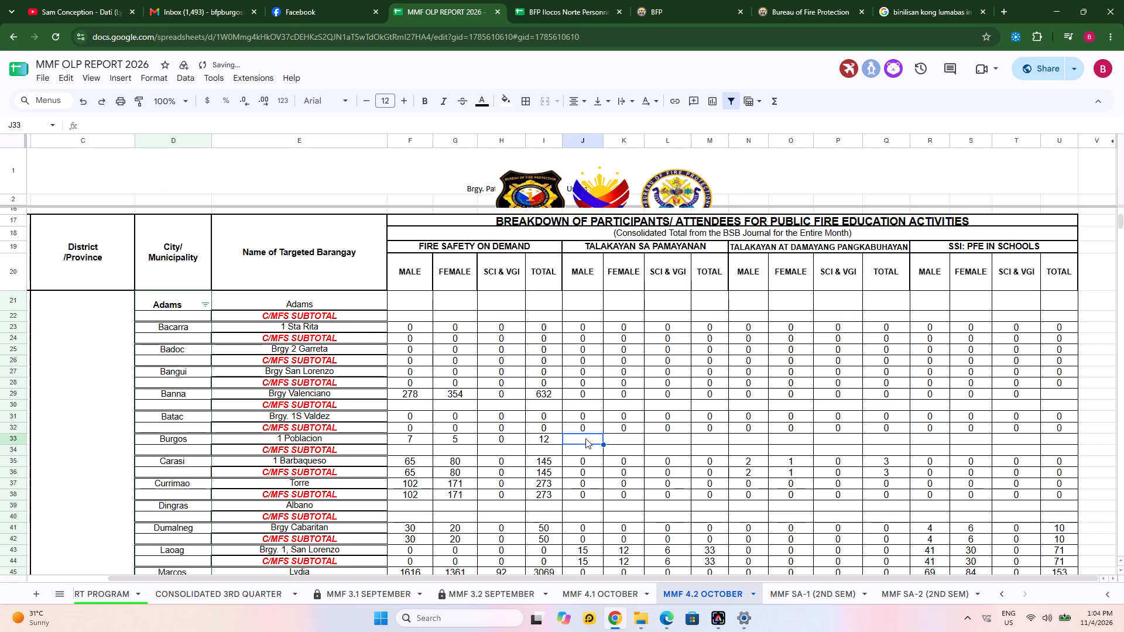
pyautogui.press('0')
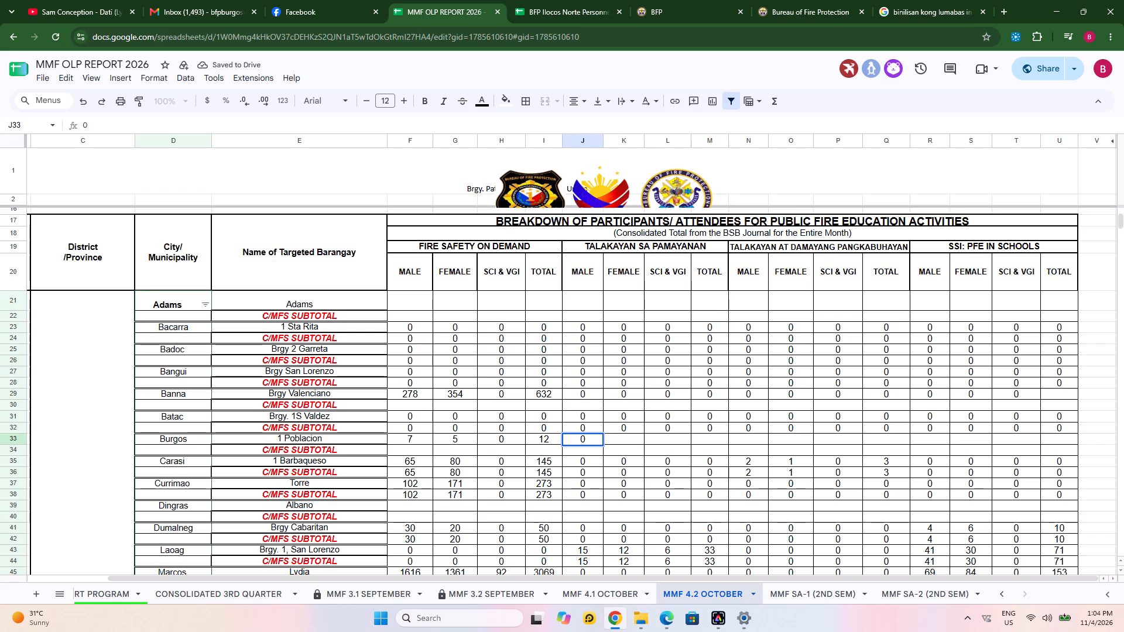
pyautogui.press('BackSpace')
# Examine the Burgos row on MMF 4.1 OCTOBER and the neighbouring municipalities' participant breakdowns on MMF 4.2 OCTOBER.
pyautogui.click(614, 592)
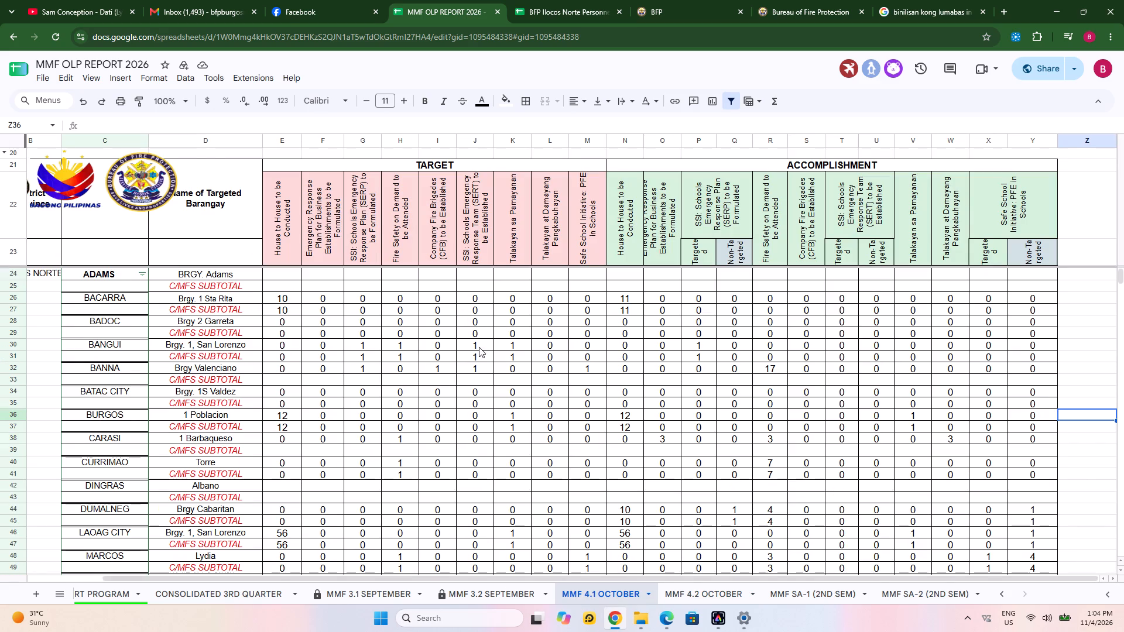
pyautogui.click(13, 415)
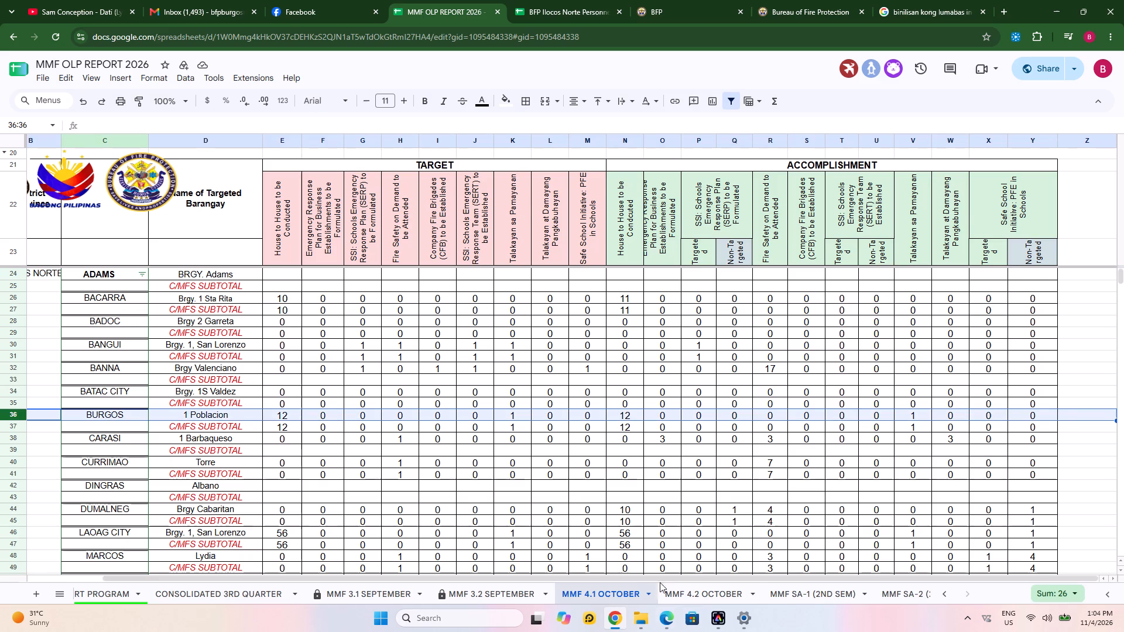
pyautogui.click(682, 590)
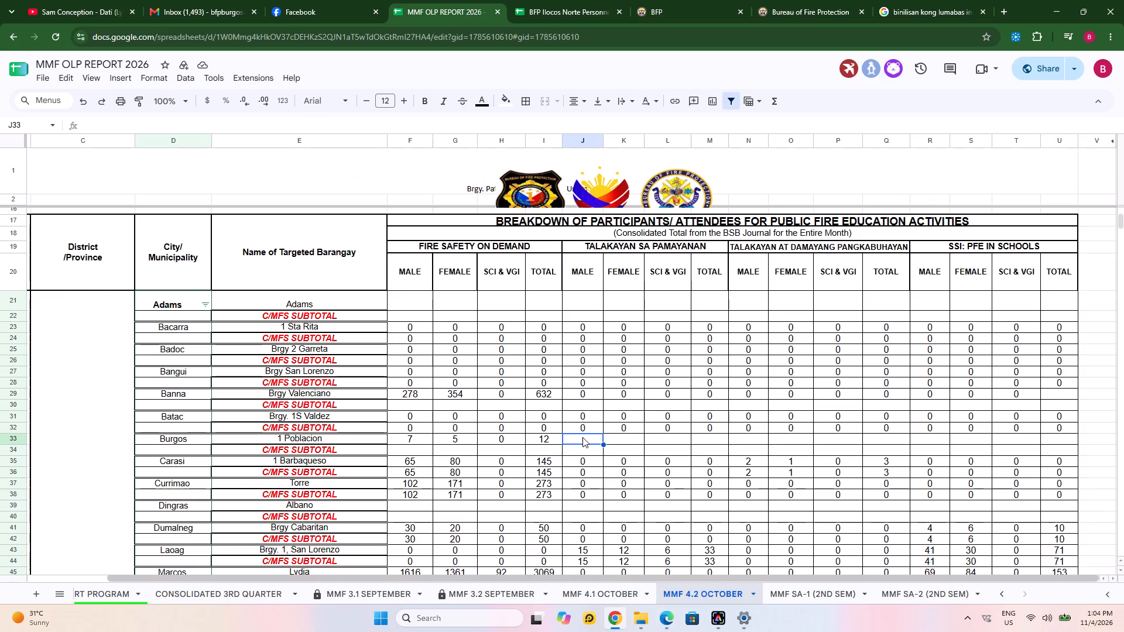
pyautogui.click(582, 438)
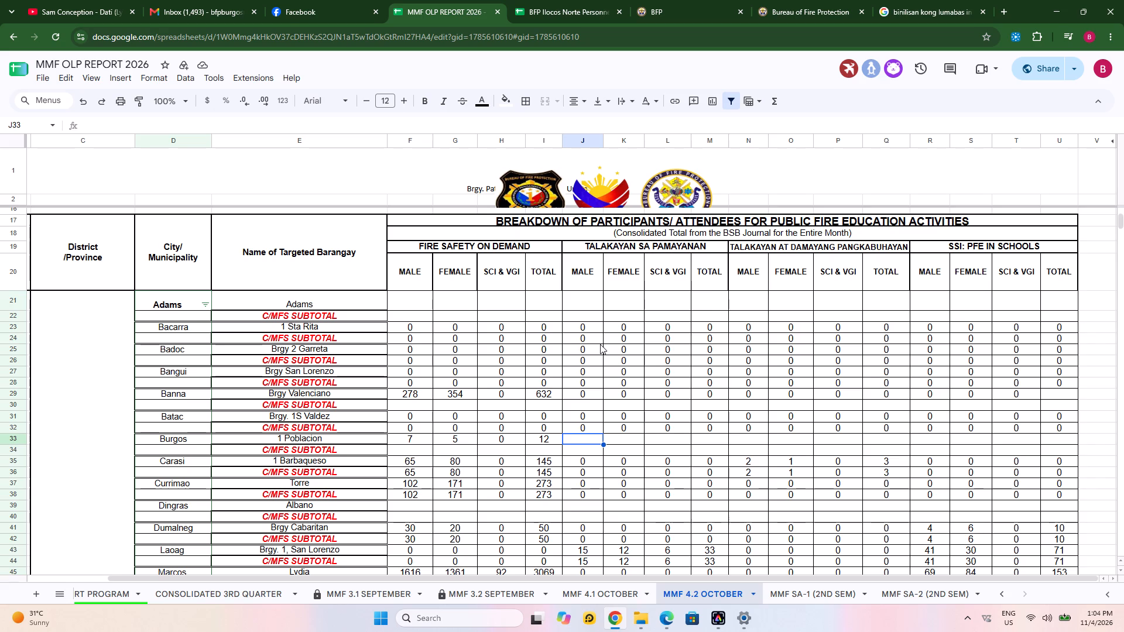
pyautogui.click(583, 442)
pyautogui.scroll(-1, 597, 490)
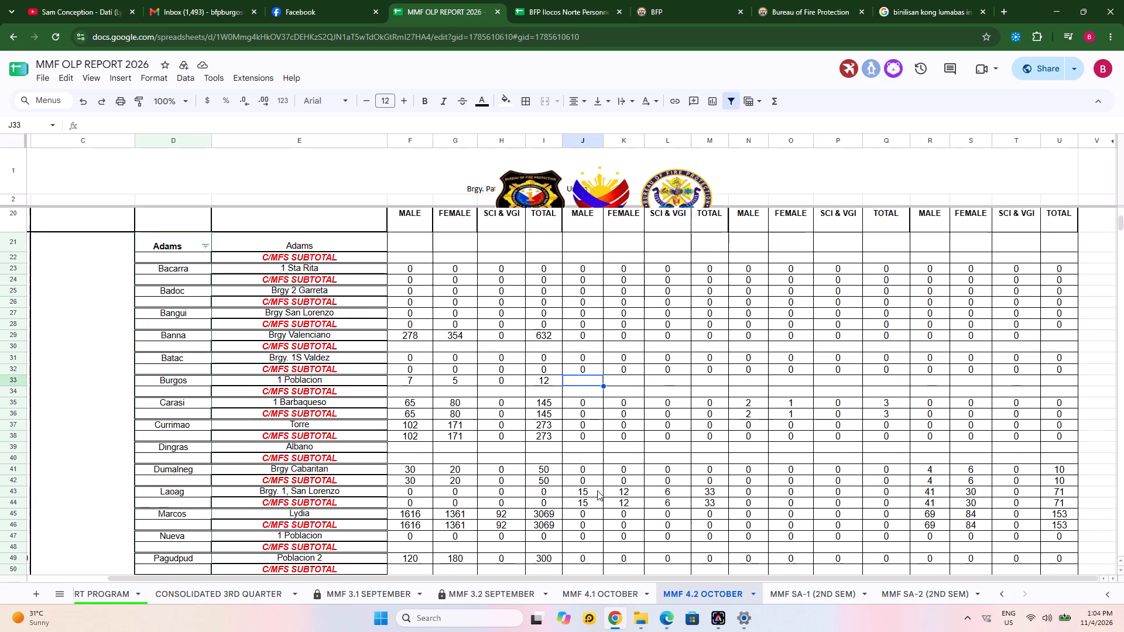
pyautogui.scroll(1, 577, 416)
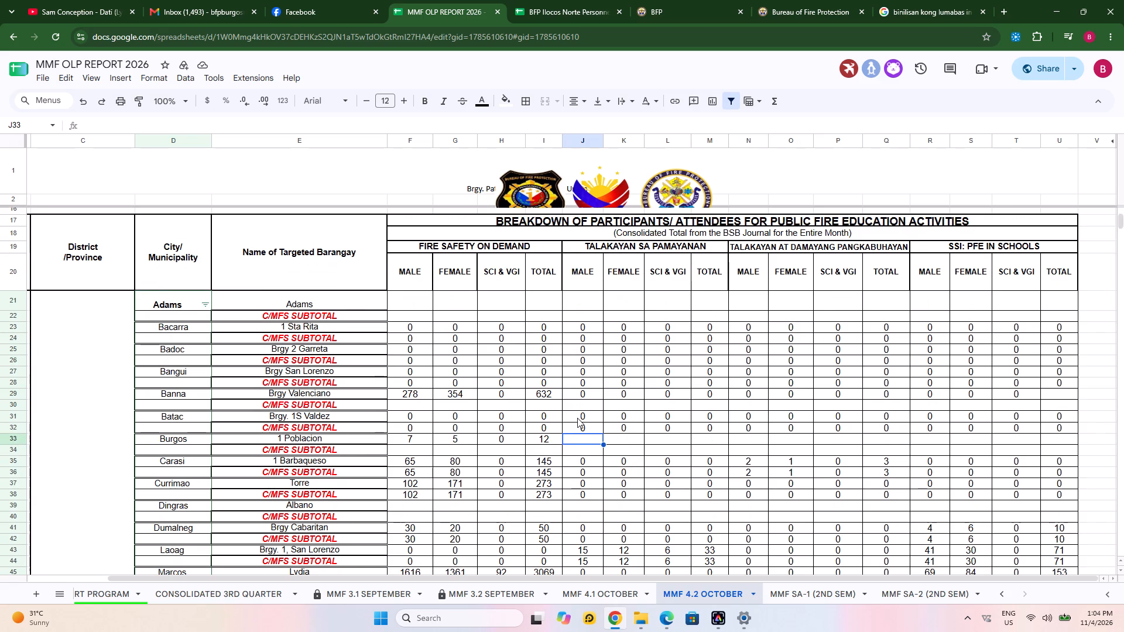
# Enter 0 for the Burgos Talakayan sa Pamayanan male, female, SCI & VGI and total participants.
pyautogui.click(582, 443)
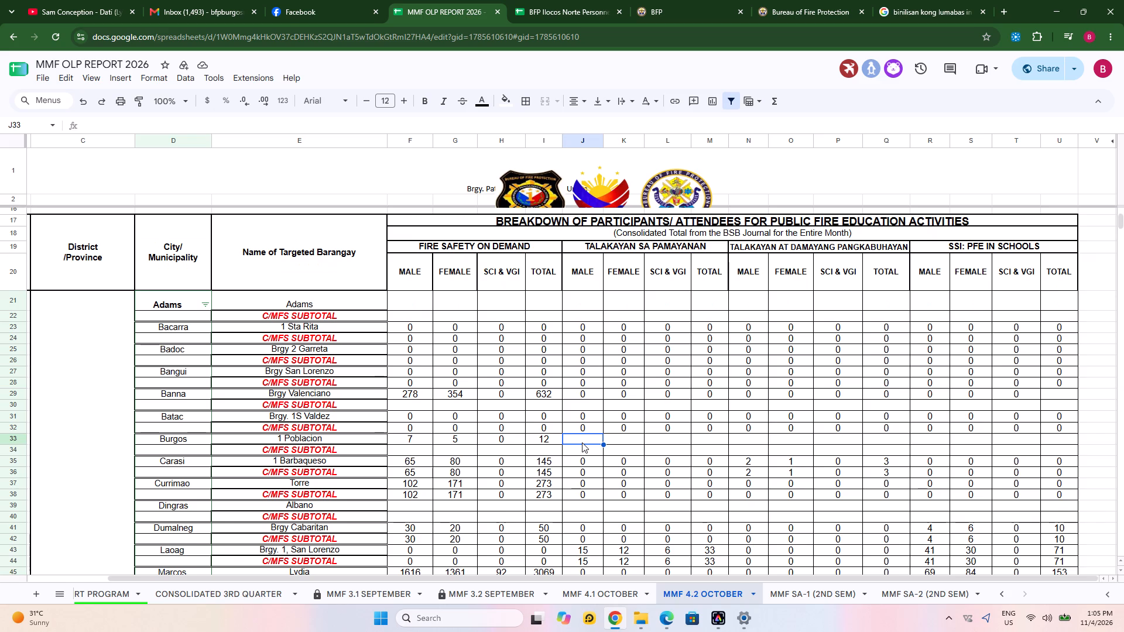
pyautogui.press('0')
pyautogui.press('Right')
pyautogui.press('0')
pyautogui.press('Right')
pyautogui.press('0')
pyautogui.press('Right')
pyautogui.press('0')
# Enter 0 for the Burgos Talakayan at Damayang Pangkabuhayan male, female, SCI & VGI and total participants.
pyautogui.press('Right')
pyautogui.press('0')
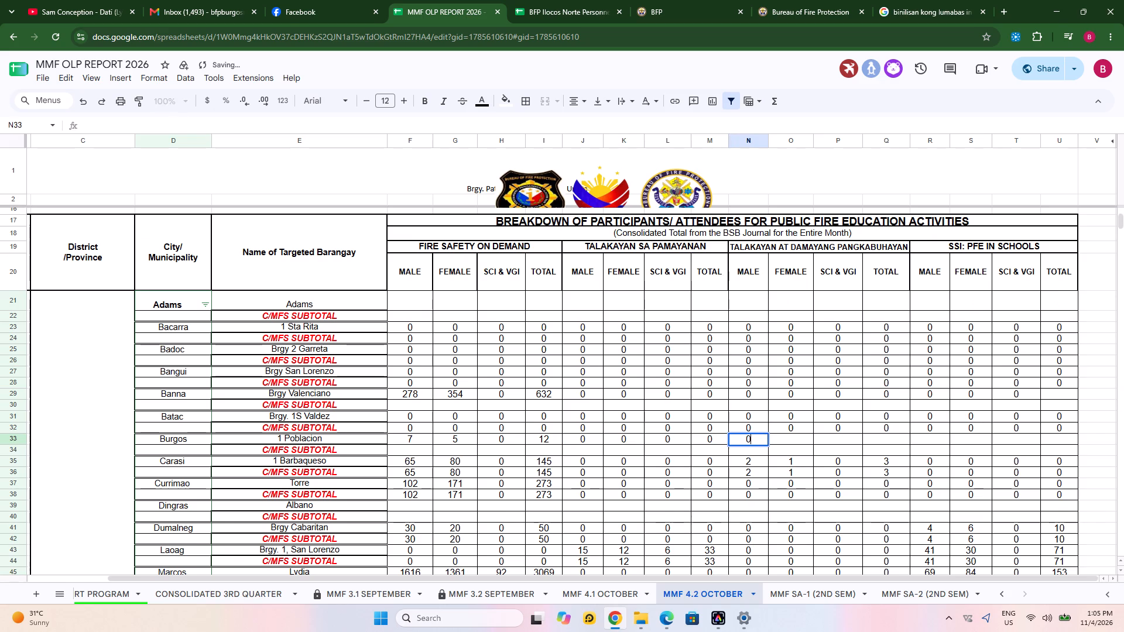
pyautogui.press('Right')
pyautogui.press('0')
pyautogui.press('Right')
pyautogui.press('0')
pyautogui.press('Right')
pyautogui.press('0')
# Enter 0 for the Burgos SSI: PFE in Schools male, female, SCI & VGI and total participants.
pyautogui.press('Right')
pyautogui.press('0')
pyautogui.press('Right')
pyautogui.press('0')
pyautogui.press('Right')
pyautogui.press('0')
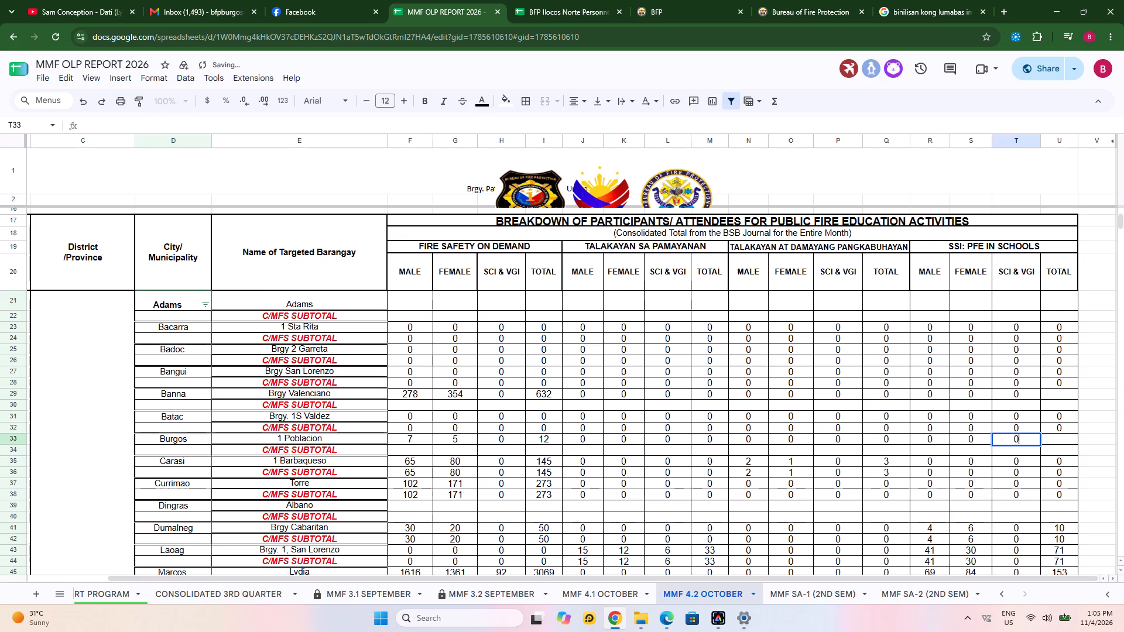
pyautogui.press('Right')
pyautogui.press('0')
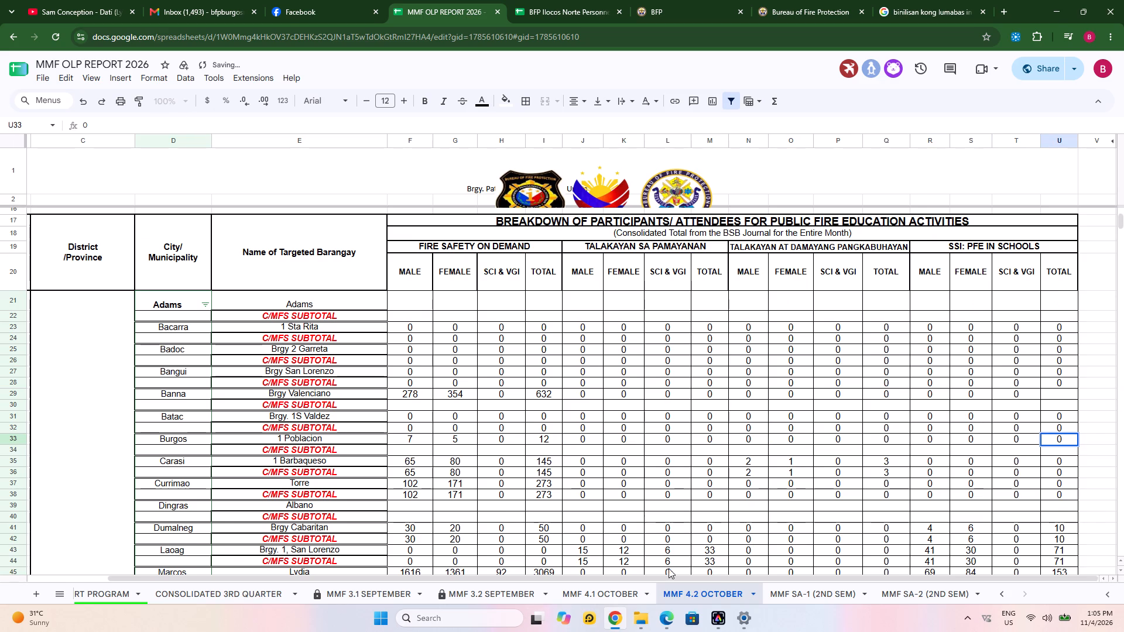
# Look over the municipalities' October support program entries on the MMF SA-1 (2ND SEM) sheet.
pyautogui.click(787, 597)
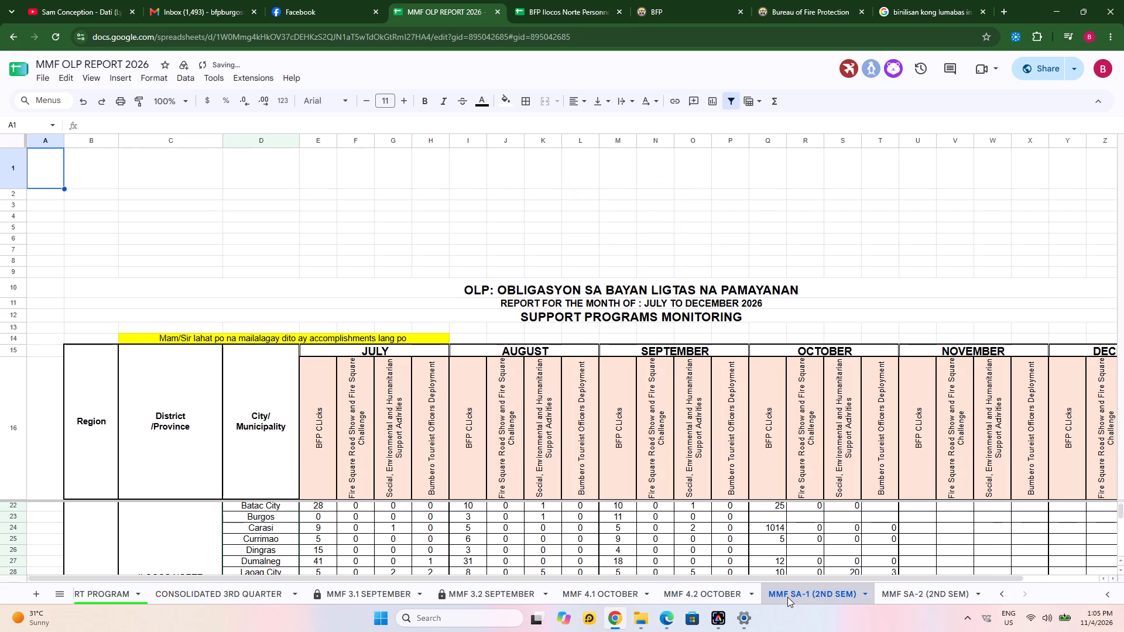
pyautogui.scroll(-3, 442, 312)
pyautogui.scroll(-1, 390, 481)
pyautogui.scroll(3, 390, 481)
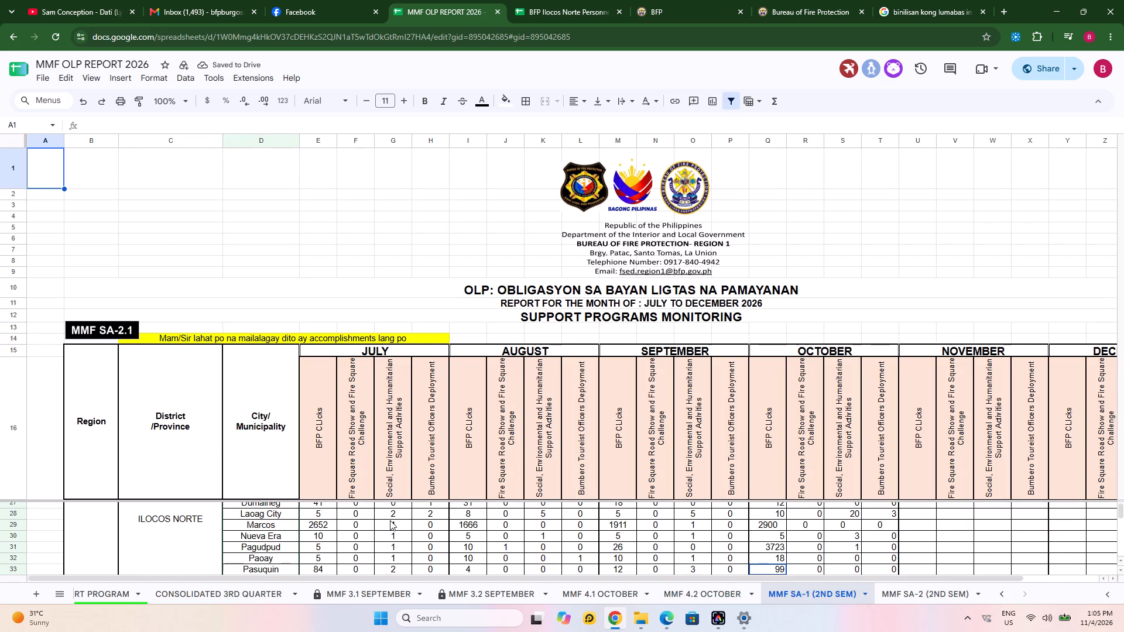
pyautogui.scroll(1, 390, 520)
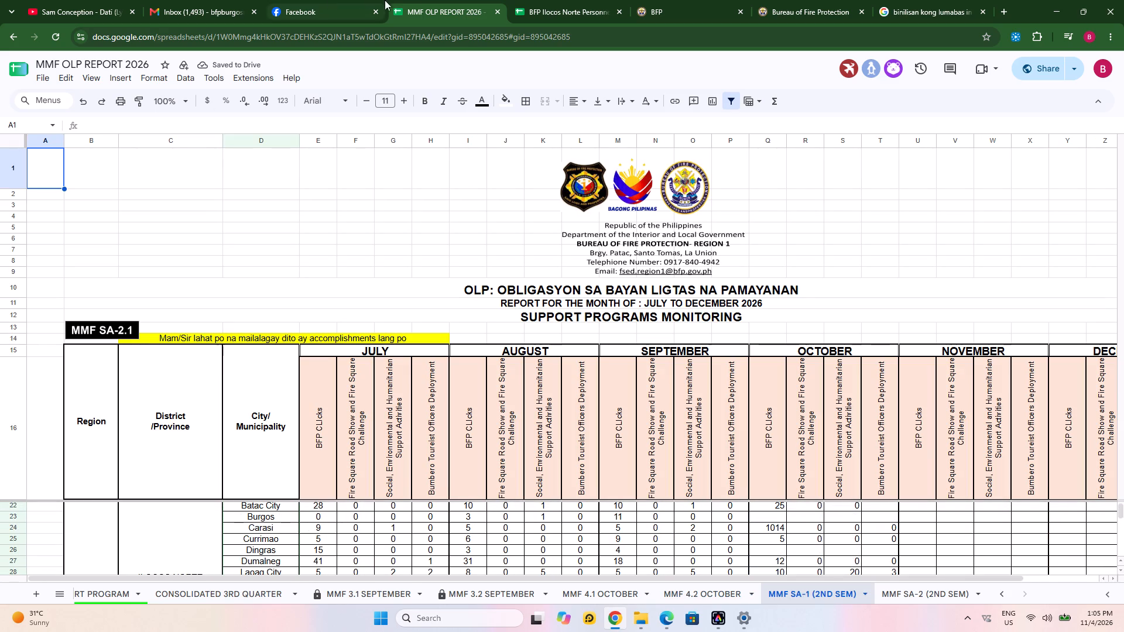
# Close the MMF OLP REPORT 2026 spreadsheet and go to the BFP Ilocos Norte Personnel spreadsheet.
pyautogui.click(496, 13)
pyautogui.click(424, 0)
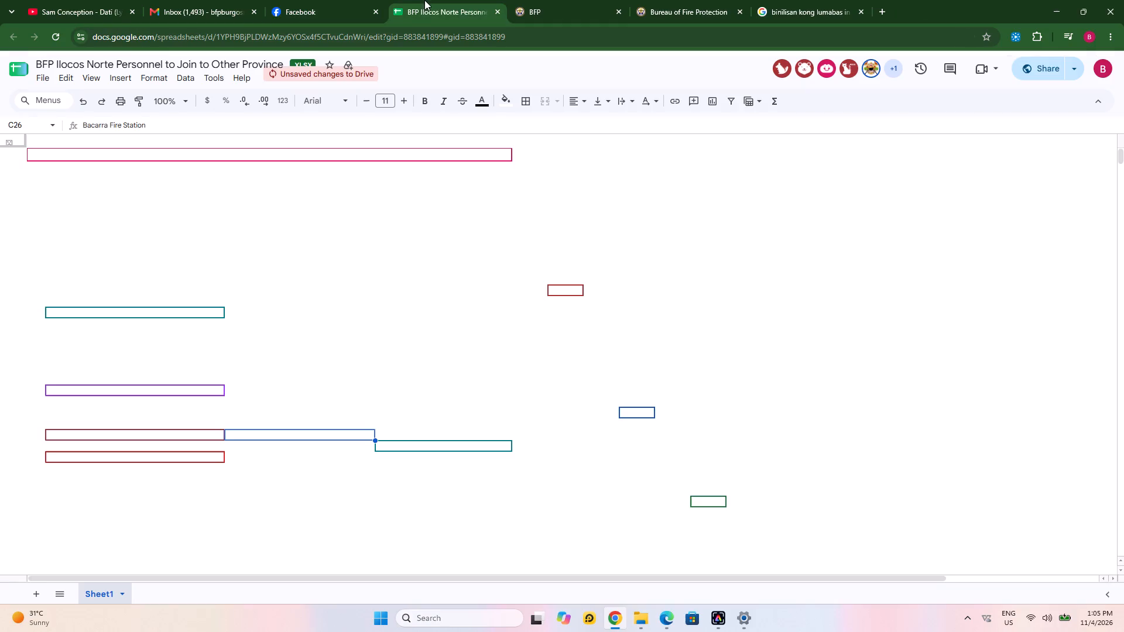
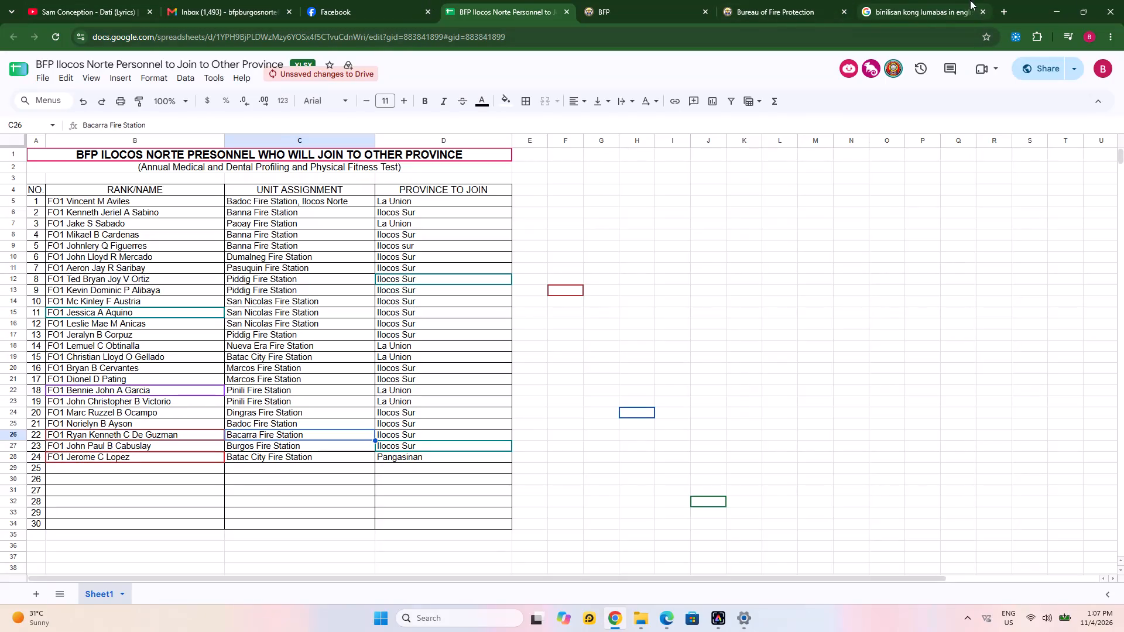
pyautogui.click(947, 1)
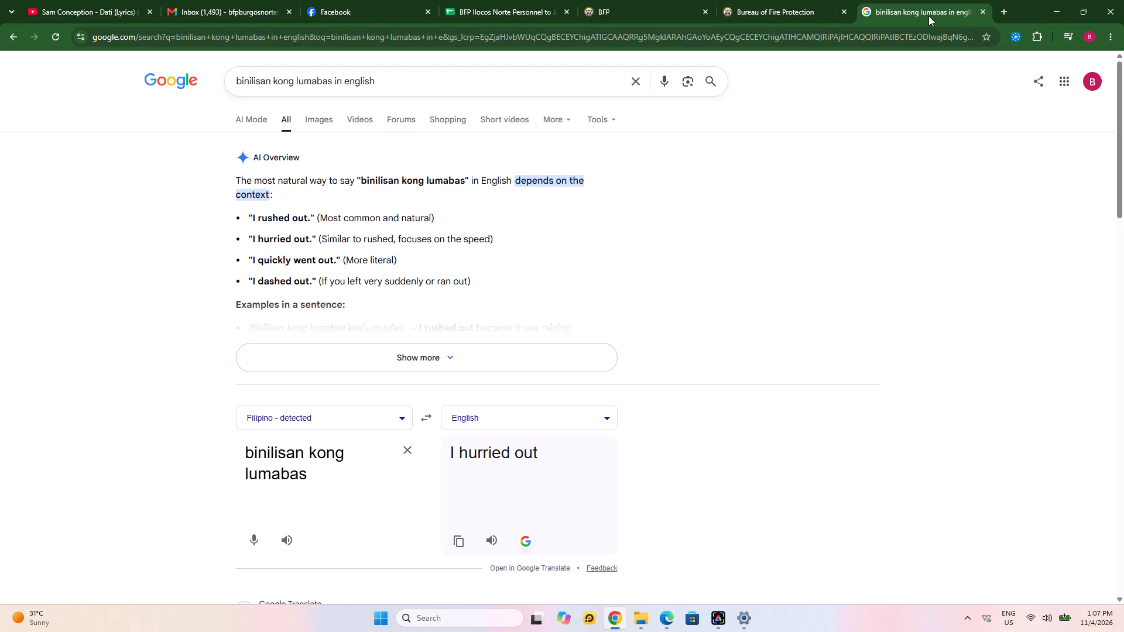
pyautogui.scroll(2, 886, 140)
# Close the Sacred Heart Savings Cooperative certificate preview in the Fire Safety Inspection System archive.
pyautogui.click(807, 0)
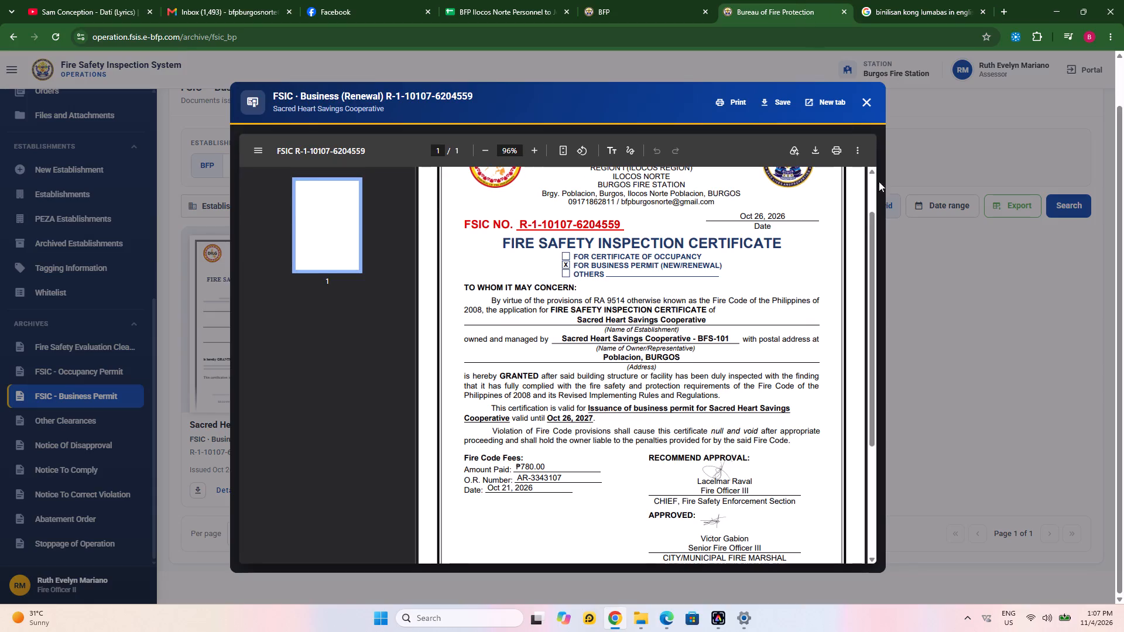
pyautogui.click(996, 334)
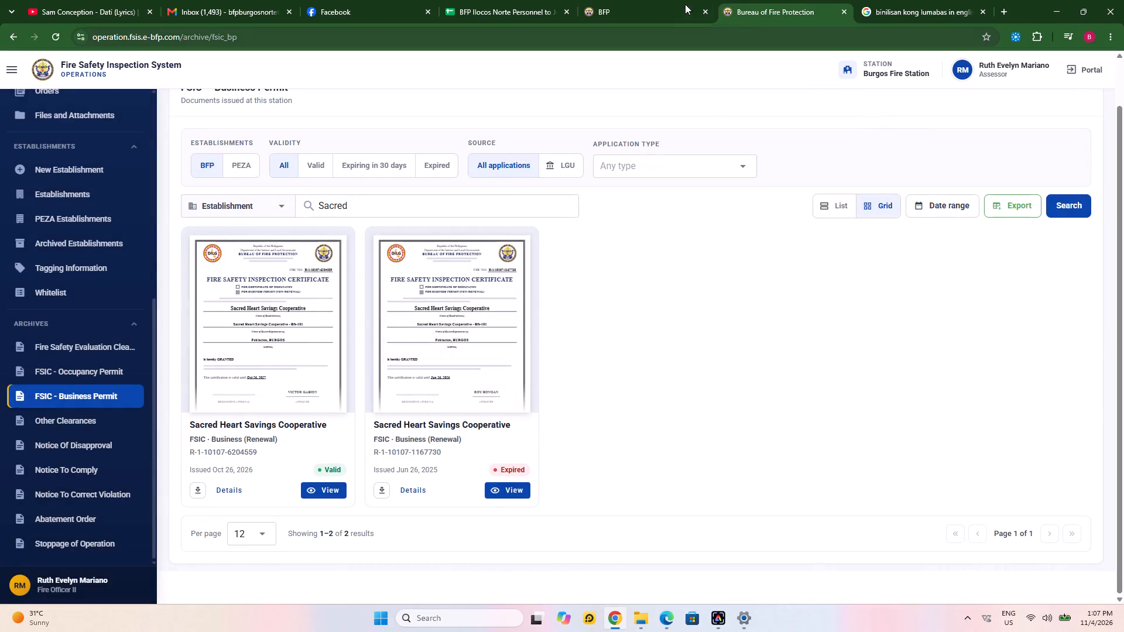
# Look over the Sacred Heart Savings Cooperative establishment information on the BFP page.
pyautogui.click(675, 0)
pyautogui.scroll(4, 634, 109)
pyautogui.scroll(-1, 633, 121)
pyautogui.scroll(1, 633, 123)
pyautogui.scroll(-2, 639, 173)
pyautogui.scroll(1, 639, 173)
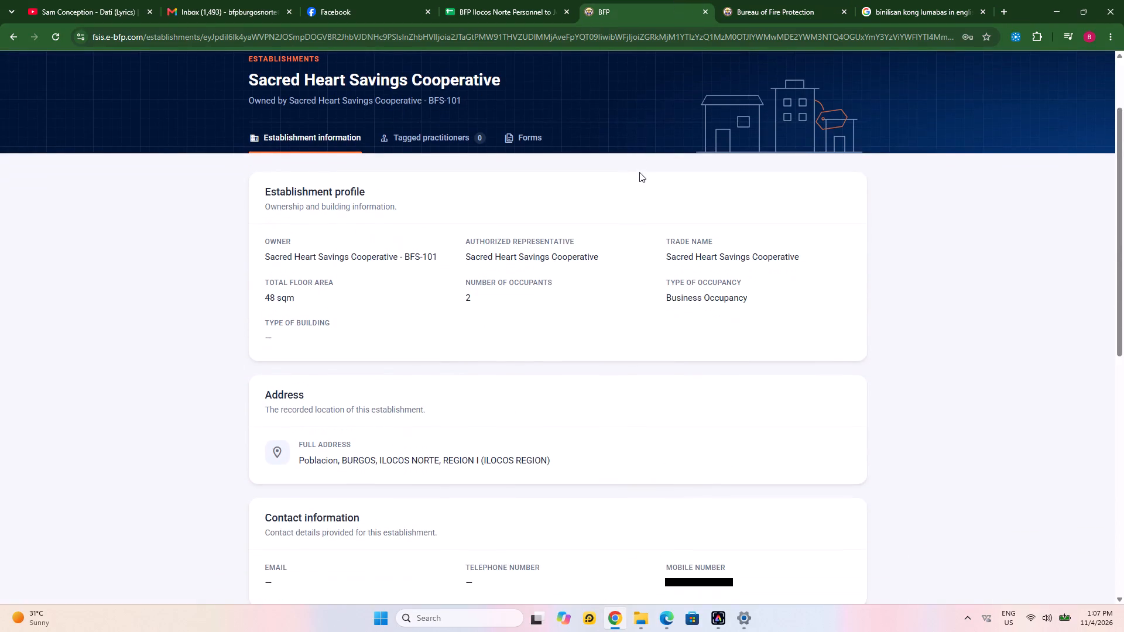
pyautogui.scroll(1, 577, 30)
pyautogui.scroll(-3, 576, 32)
pyautogui.scroll(1, 576, 35)
pyautogui.scroll(-1, 575, 36)
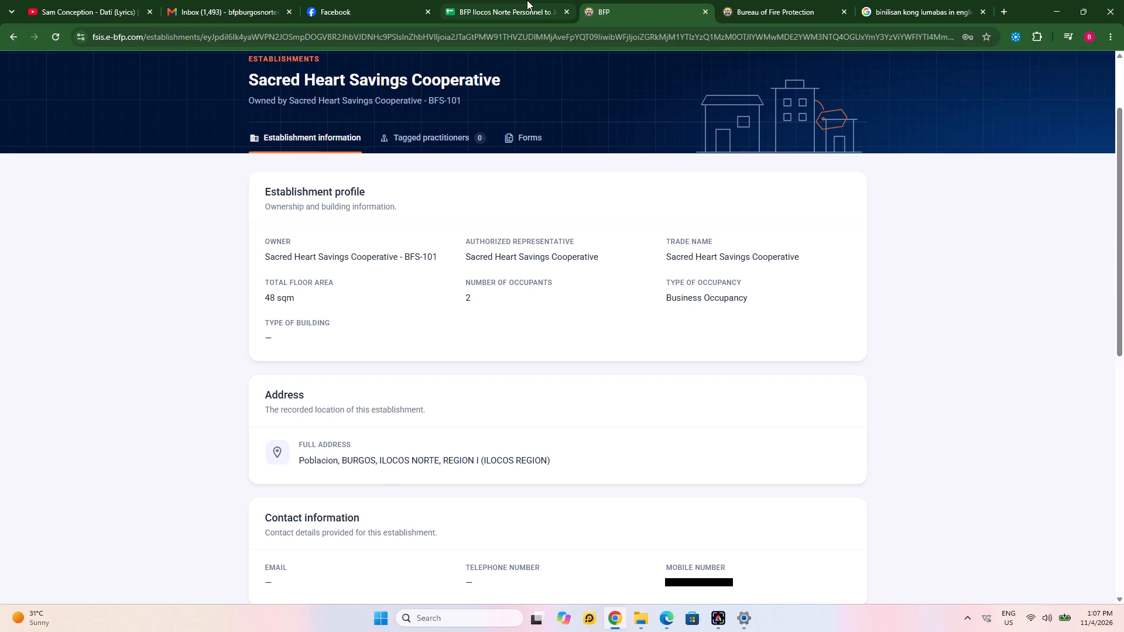
# Switch to Facebook and look back through the Burgos FS Memos chat's earlier messages for shared memos and report links.
pyautogui.click(527, 0)
pyautogui.click(369, 6)
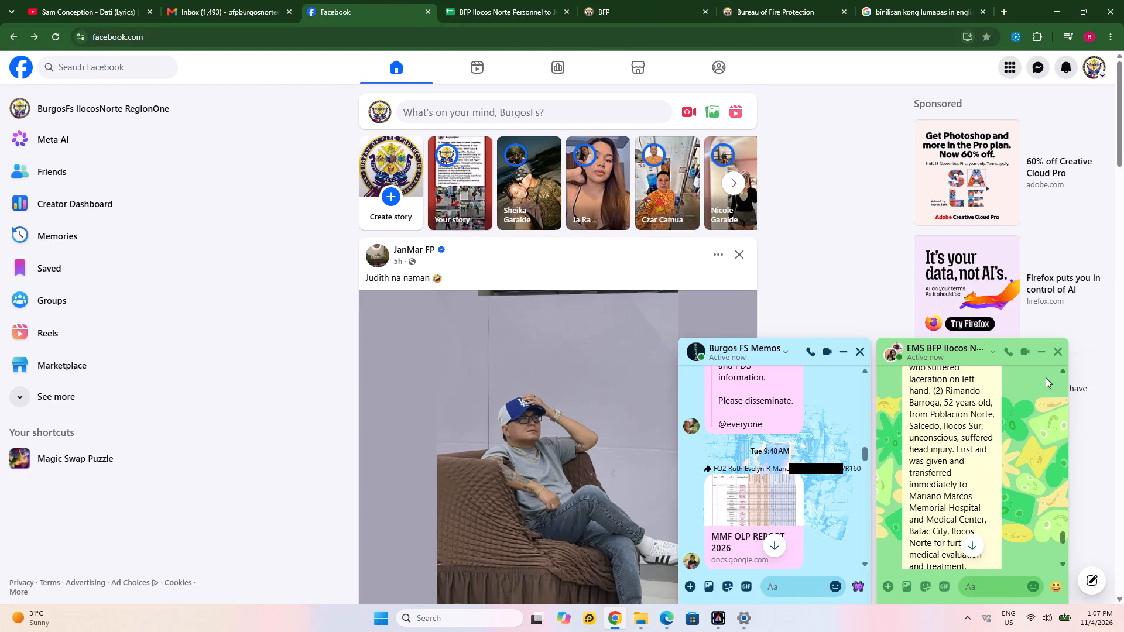
pyautogui.scroll(1, 850, 451)
pyautogui.scroll(-1, 850, 452)
pyautogui.scroll(1, 849, 452)
pyautogui.scroll(-1, 849, 453)
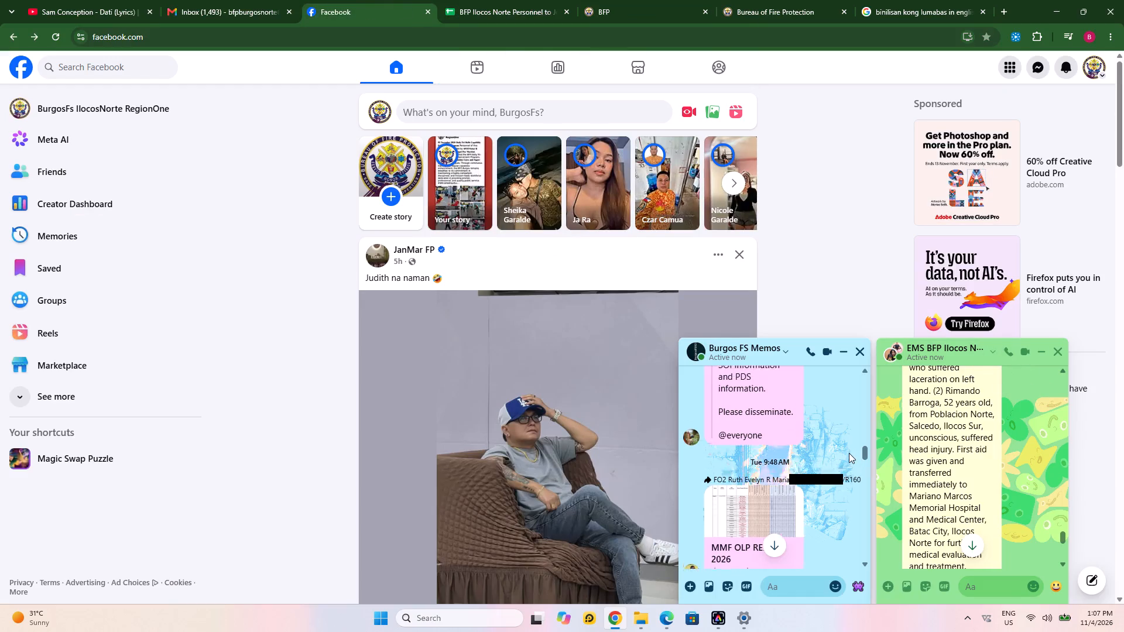
pyautogui.scroll(11, 849, 453)
pyautogui.scroll(-1, 849, 453)
pyautogui.scroll(1, 849, 453)
pyautogui.scroll(-1, 849, 453)
pyautogui.scroll(2, 849, 453)
pyautogui.scroll(-3, 849, 453)
pyautogui.scroll(1, 849, 453)
pyautogui.scroll(-1, 849, 453)
pyautogui.scroll(1, 849, 453)
pyautogui.scroll(-1, 849, 453)
pyautogui.scroll(4, 849, 453)
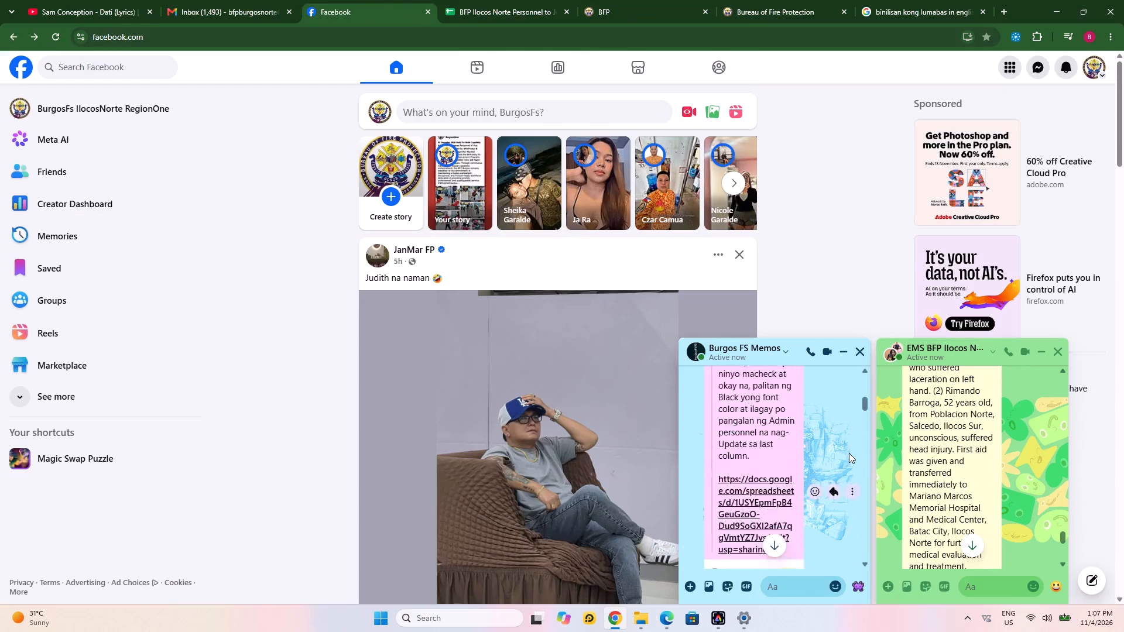
pyautogui.scroll(6, 849, 453)
pyautogui.scroll(-1, 849, 453)
pyautogui.scroll(1, 849, 453)
pyautogui.scroll(-1, 849, 453)
pyautogui.scroll(2, 849, 453)
pyautogui.scroll(-1, 849, 453)
pyautogui.scroll(1, 849, 453)
pyautogui.scroll(-1, 849, 453)
pyautogui.scroll(1, 849, 453)
pyautogui.scroll(-1, 849, 453)
pyautogui.scroll(1, 850, 453)
pyautogui.scroll(-1, 850, 453)
pyautogui.scroll(2, 850, 453)
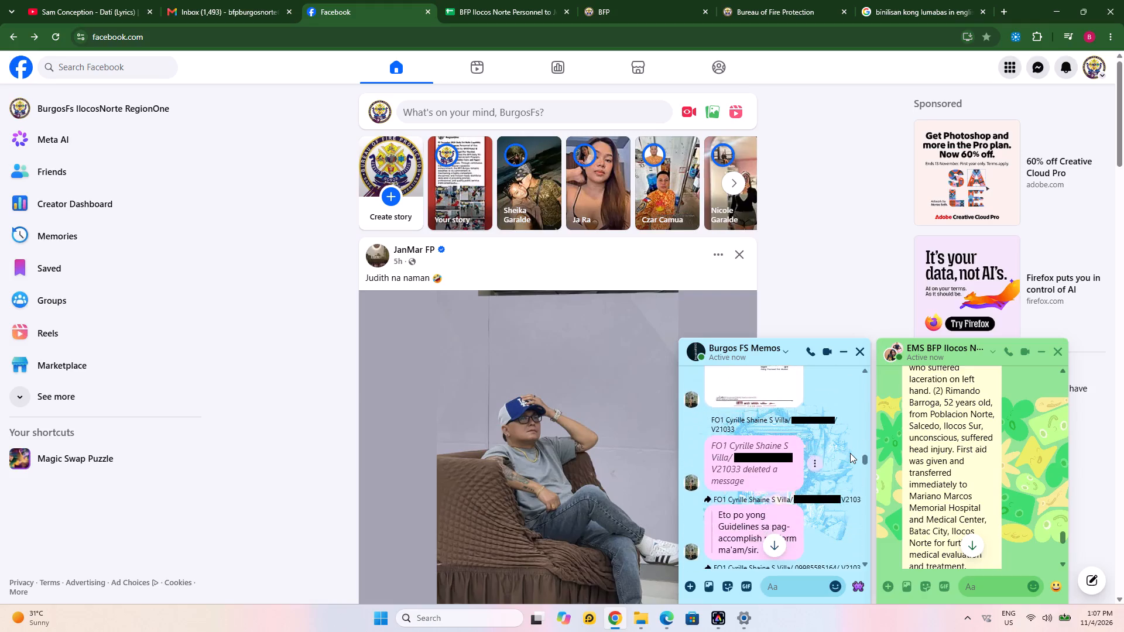
pyautogui.scroll(9, 850, 453)
pyautogui.scroll(-1, 850, 453)
pyautogui.scroll(1, 850, 453)
pyautogui.scroll(-1, 850, 453)
pyautogui.scroll(1, 850, 453)
pyautogui.scroll(-3, 850, 453)
pyautogui.scroll(1, 850, 453)
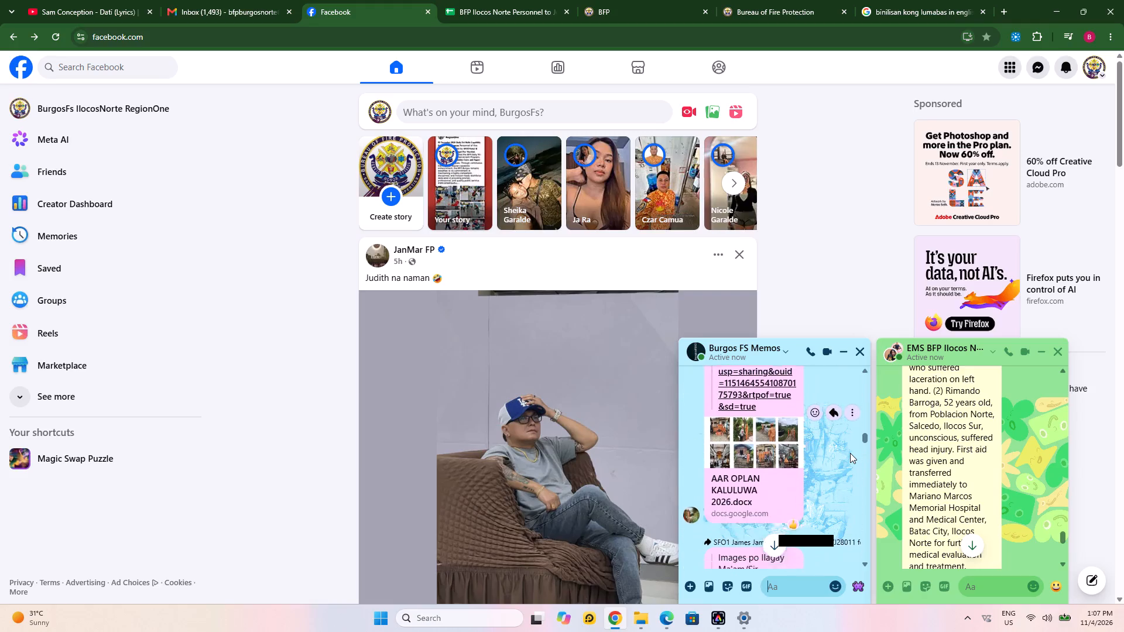
pyautogui.scroll(-1, 850, 453)
pyautogui.scroll(1, 850, 453)
pyautogui.scroll(-2, 850, 453)
pyautogui.scroll(11, 850, 453)
pyautogui.scroll(-1, 851, 453)
pyautogui.scroll(1, 851, 453)
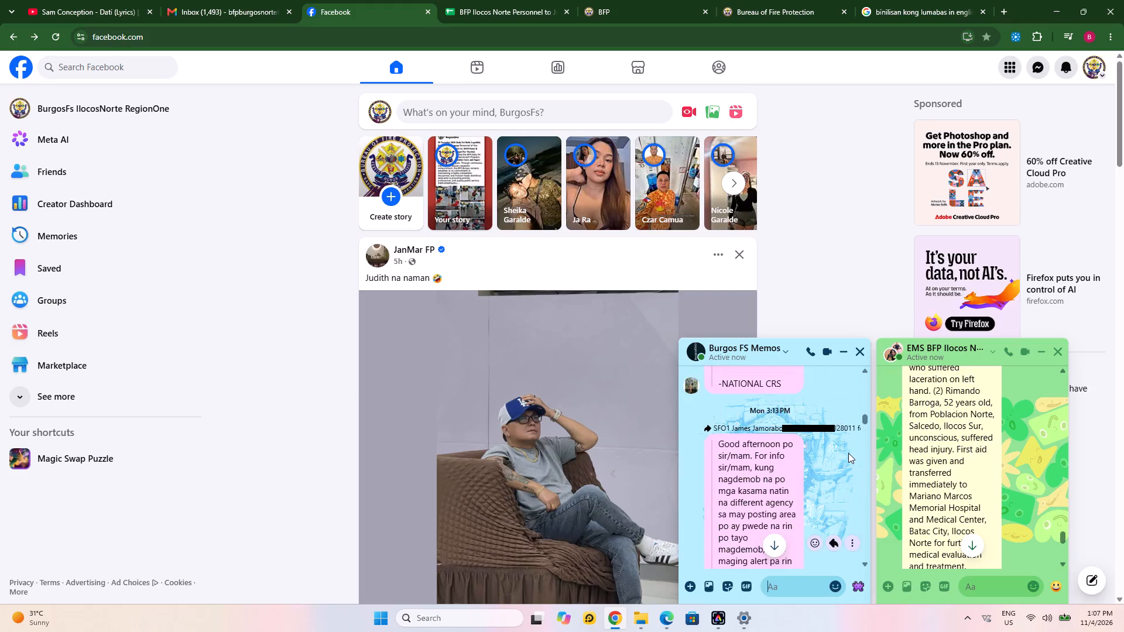
pyautogui.scroll(-1, 845, 454)
pyautogui.scroll(5, 844, 454)
pyautogui.scroll(-1, 815, 451)
pyautogui.scroll(1, 815, 451)
pyautogui.scroll(-2, 815, 451)
pyautogui.scroll(7, 815, 451)
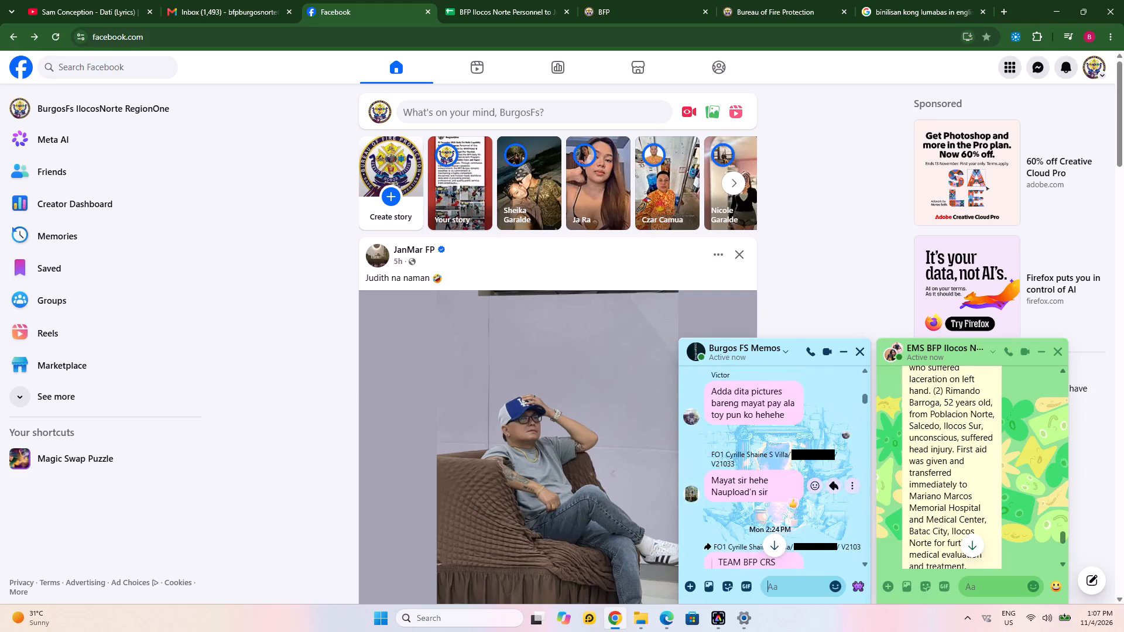
pyautogui.scroll(4, 815, 451)
pyautogui.scroll(-1, 821, 452)
pyautogui.scroll(1, 821, 452)
pyautogui.scroll(-1, 821, 452)
pyautogui.scroll(1, 821, 452)
pyautogui.scroll(-1, 825, 454)
pyautogui.scroll(1, 825, 454)
pyautogui.scroll(-1, 825, 454)
pyautogui.scroll(2, 825, 454)
pyautogui.scroll(-1, 825, 454)
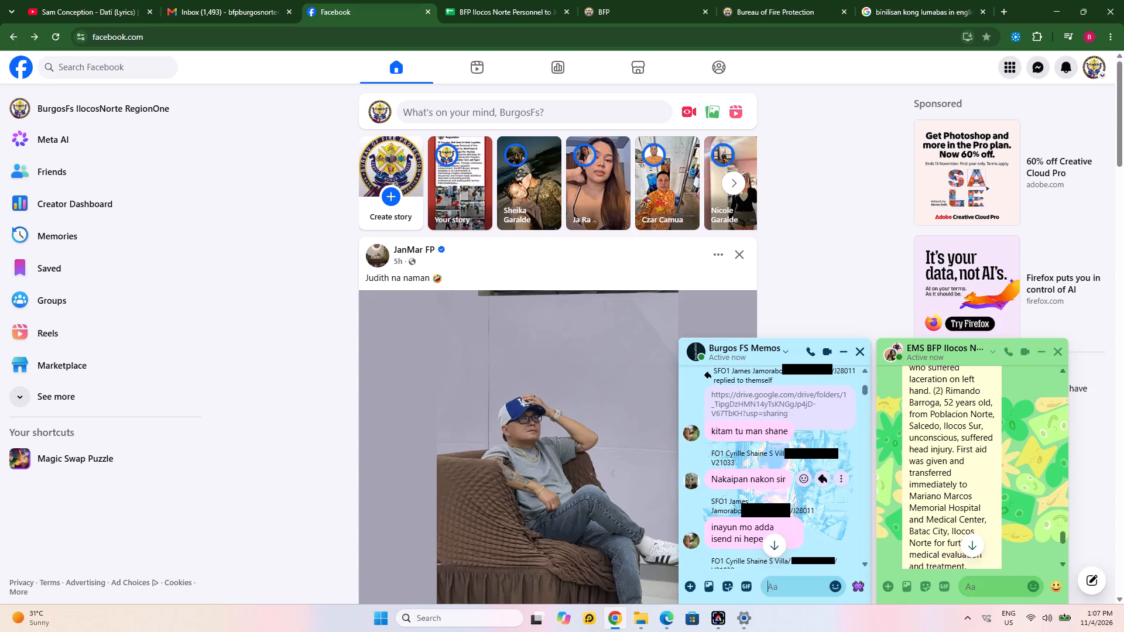
pyautogui.scroll(1, 830, 451)
pyautogui.scroll(-1, 830, 451)
pyautogui.scroll(7, 831, 449)
pyautogui.scroll(5, 802, 502)
pyautogui.scroll(-2, 801, 502)
pyautogui.scroll(1, 801, 502)
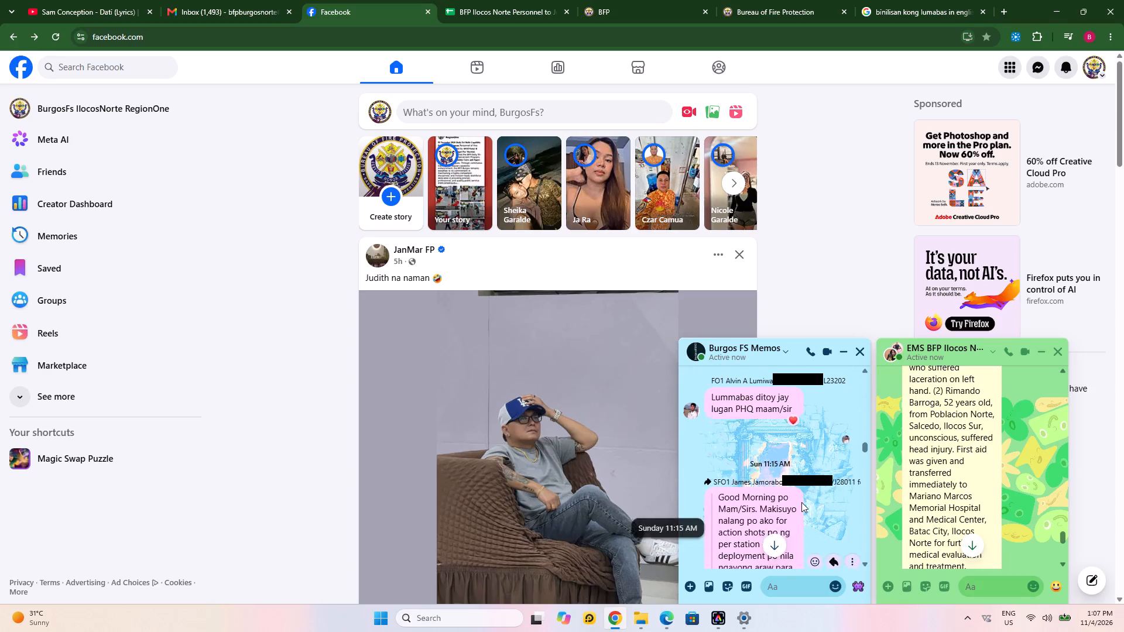
pyautogui.scroll(-1, 807, 491)
pyautogui.scroll(1, 807, 491)
pyautogui.scroll(-1, 807, 491)
pyautogui.scroll(1, 807, 491)
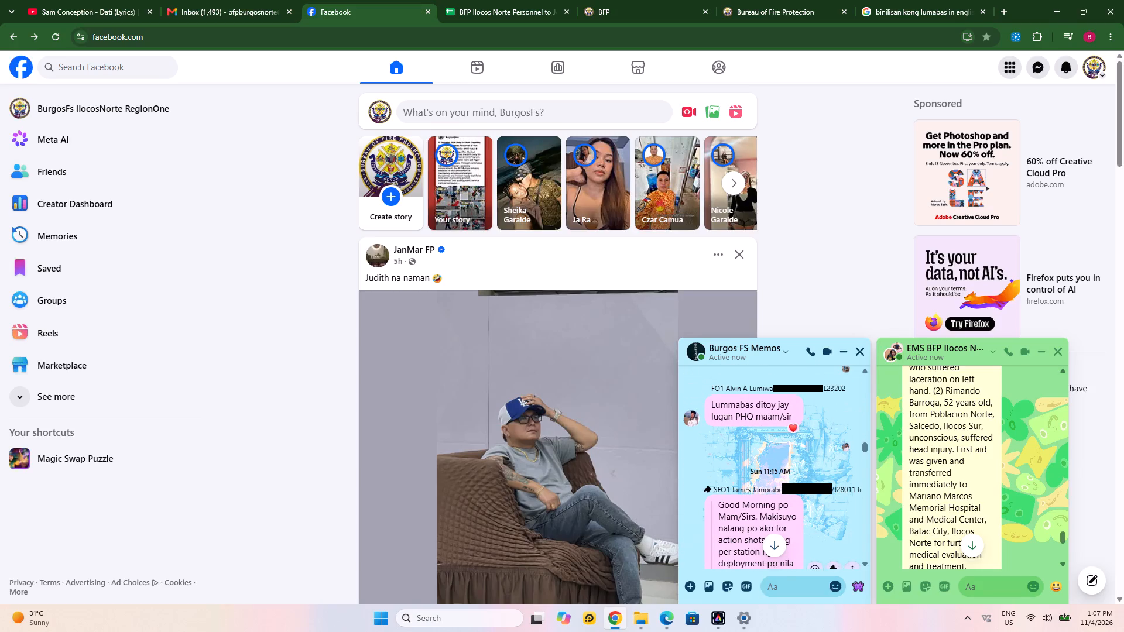
pyautogui.scroll(1, 808, 457)
pyautogui.scroll(-1, 808, 457)
pyautogui.scroll(1, 808, 457)
pyautogui.scroll(-1, 808, 457)
pyautogui.scroll(6, 808, 457)
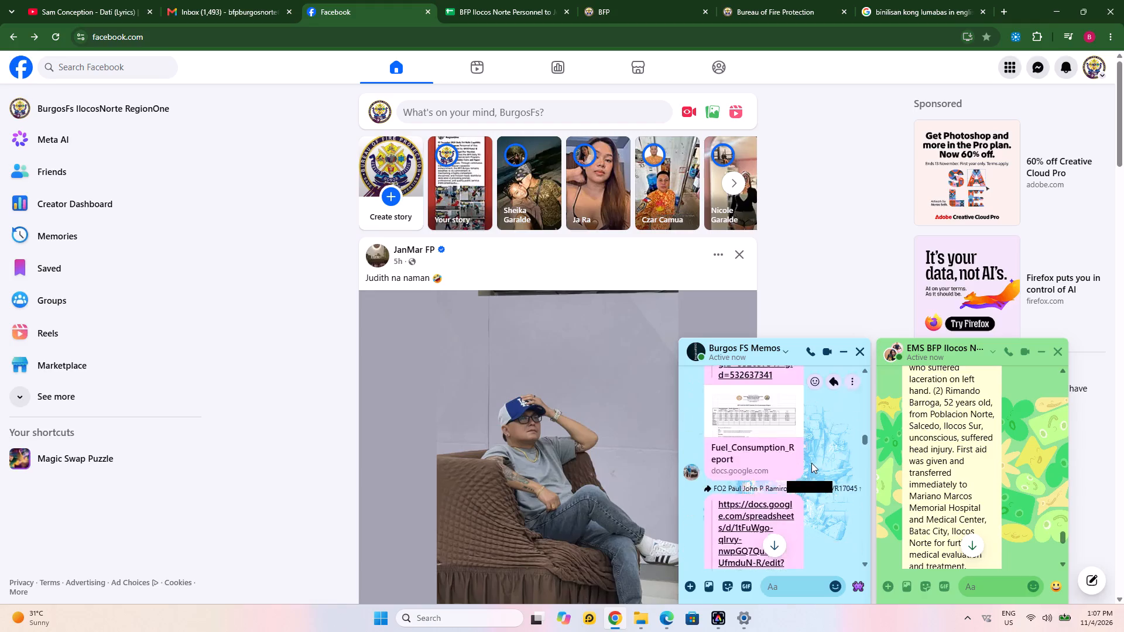
pyautogui.scroll(5, 815, 466)
pyautogui.scroll(-1, 817, 467)
pyautogui.scroll(1, 817, 467)
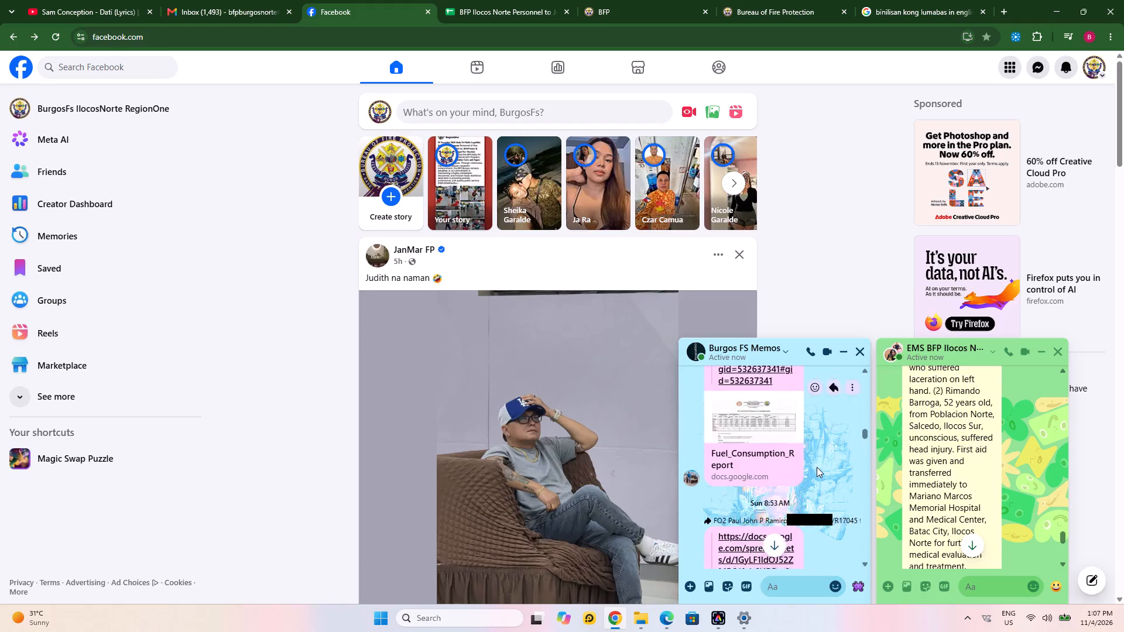